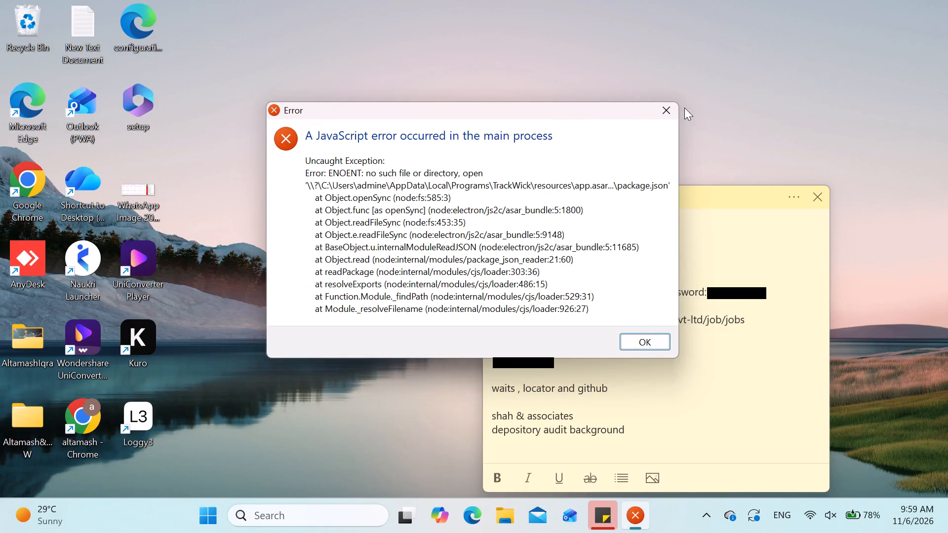
Dismiss the JavaScript error dialog covering the desktop.
click(669, 107)
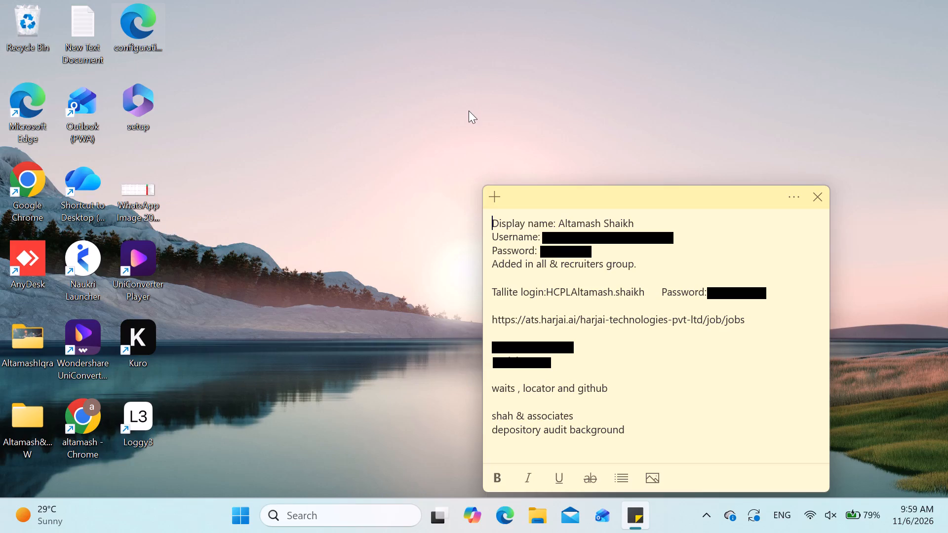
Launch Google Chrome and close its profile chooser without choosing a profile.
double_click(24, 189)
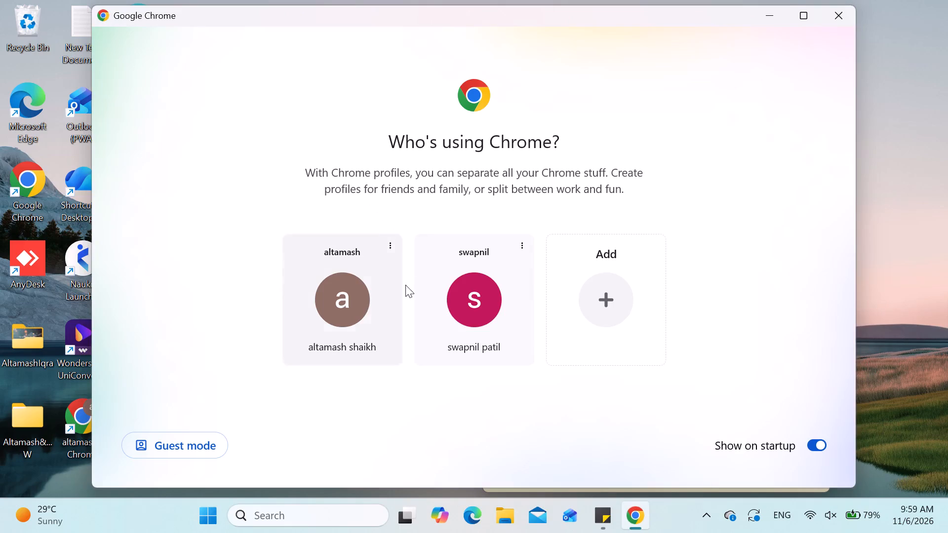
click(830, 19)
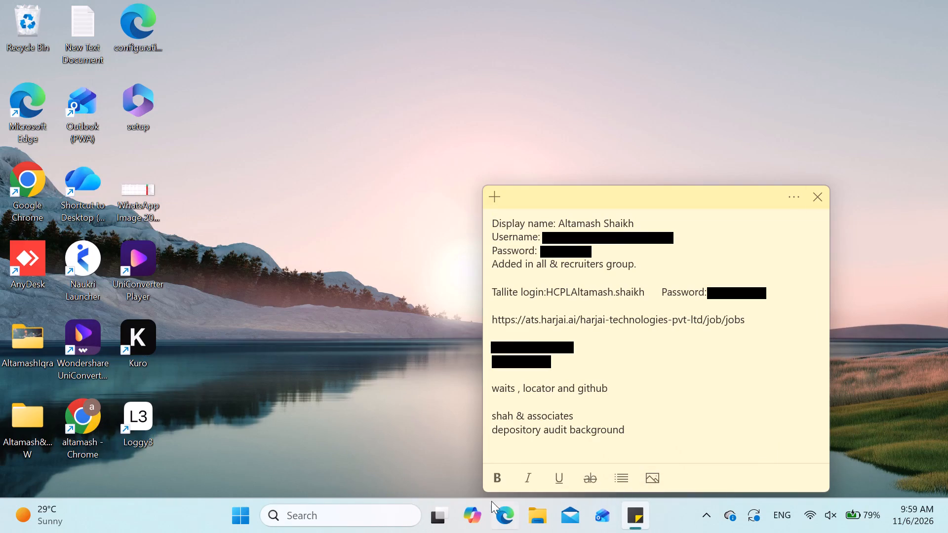
Switch to Microsoft Edge and start a search on the Google home page.
click(504, 512)
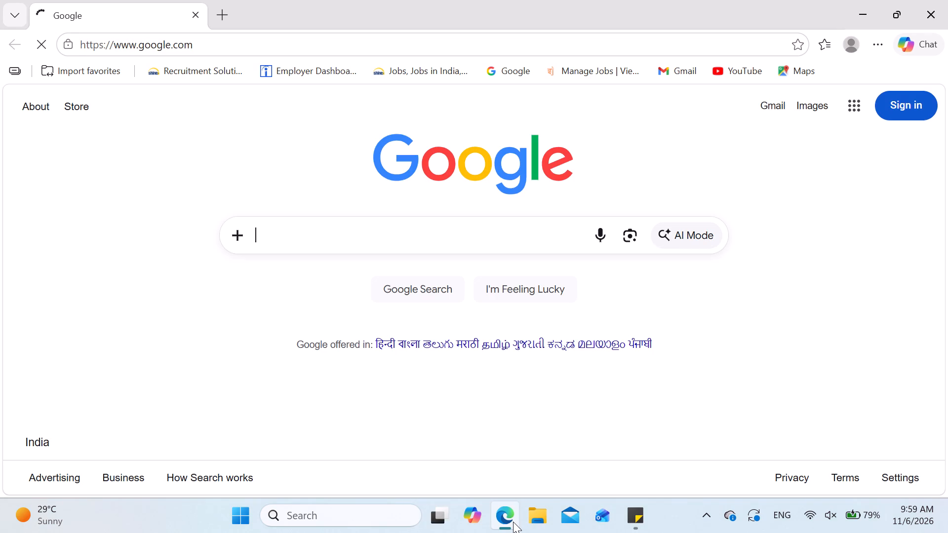
click(473, 232)
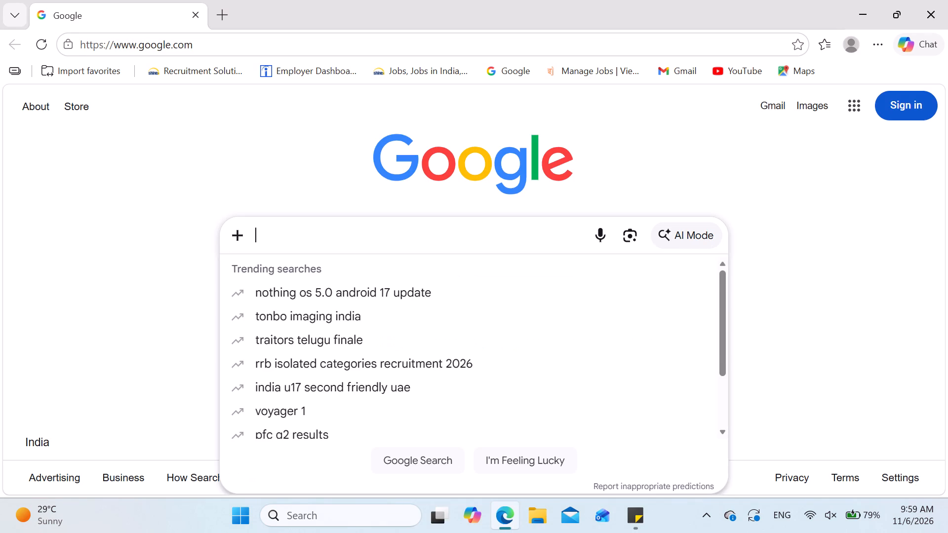
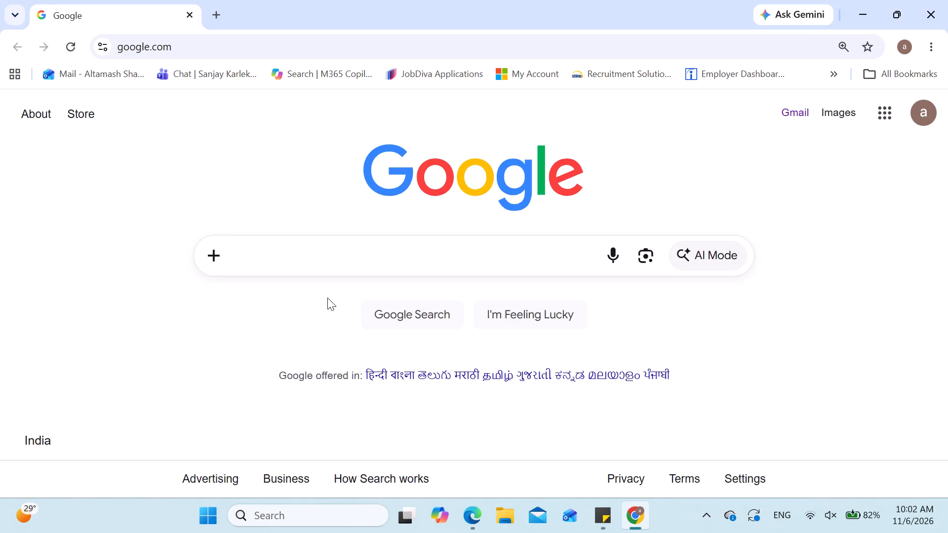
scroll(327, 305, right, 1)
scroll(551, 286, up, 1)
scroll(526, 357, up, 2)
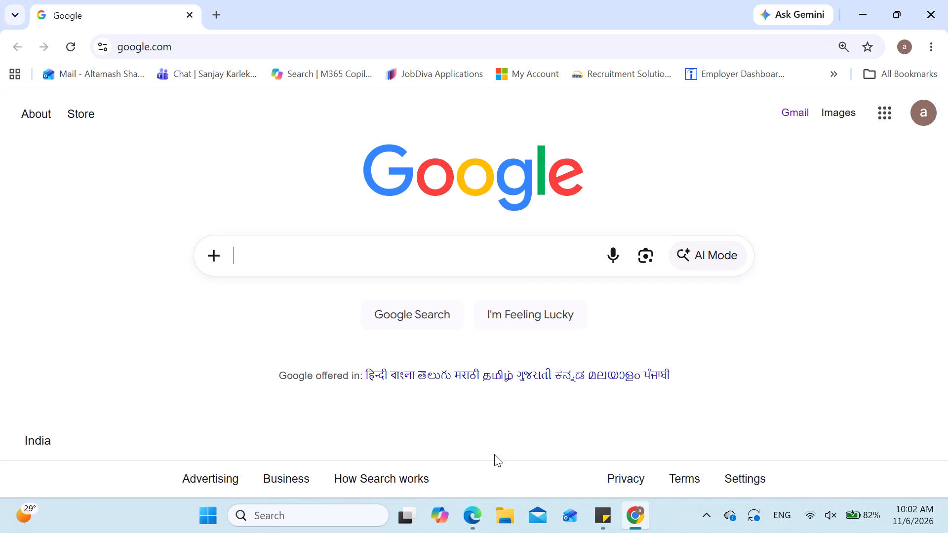
Start a new search in the search box on the Google home page.
click(494, 454)
click(463, 249)
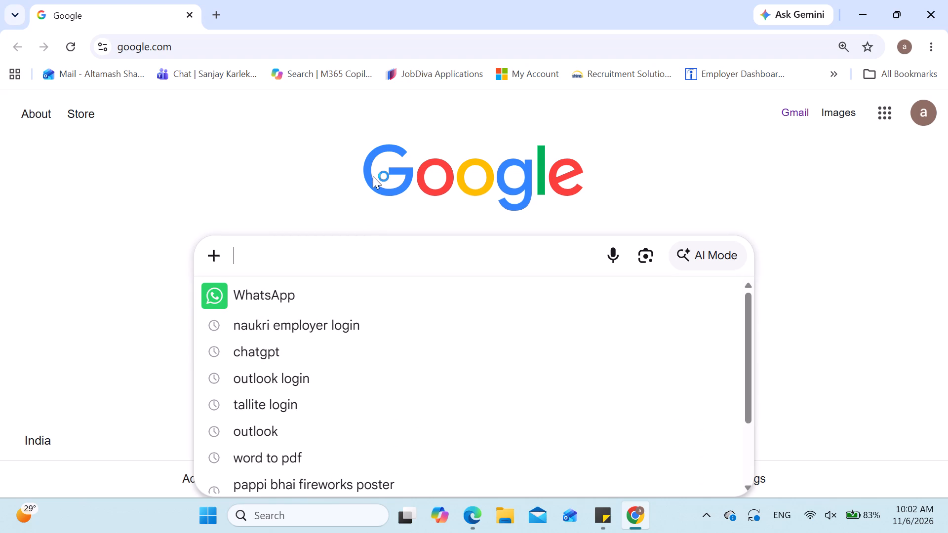
click(335, 217)
click(331, 248)
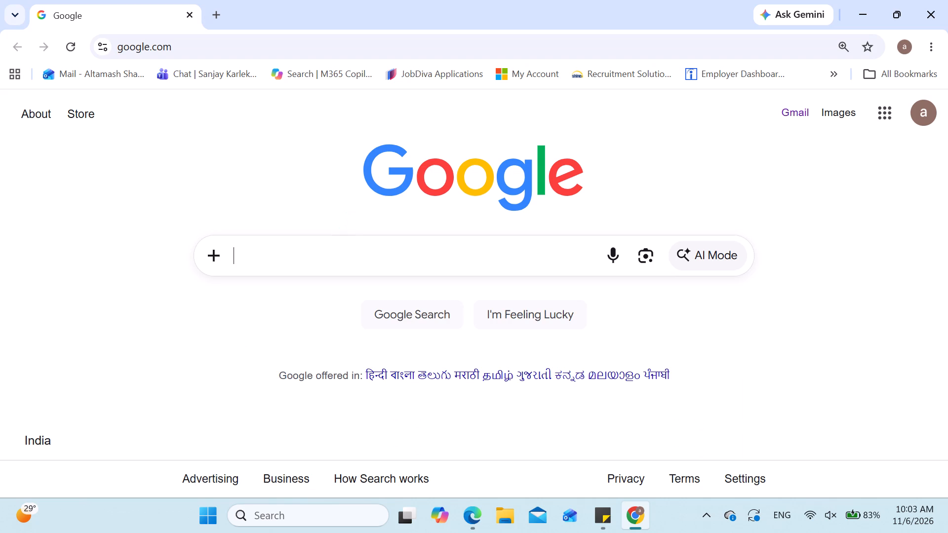
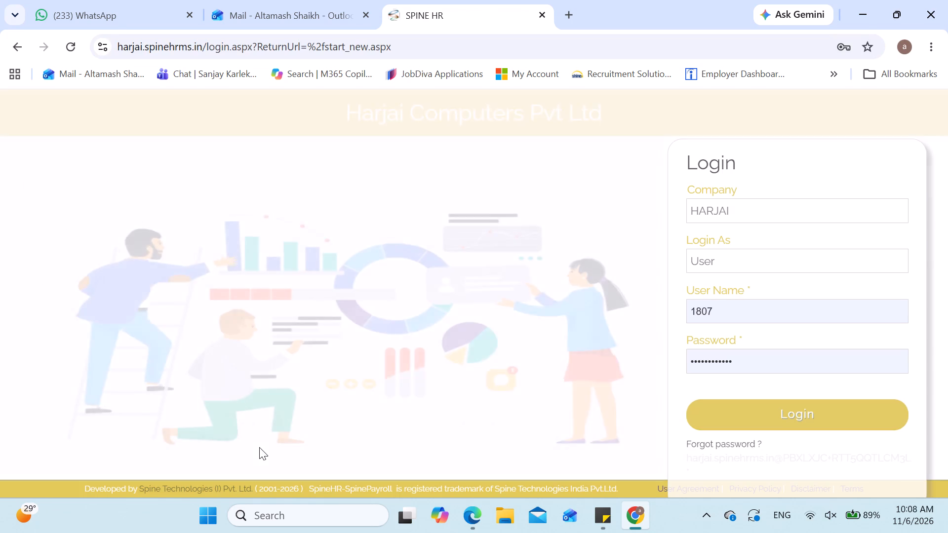
Log in to the Spine HR portal with the prefilled user credentials.
click(758, 409)
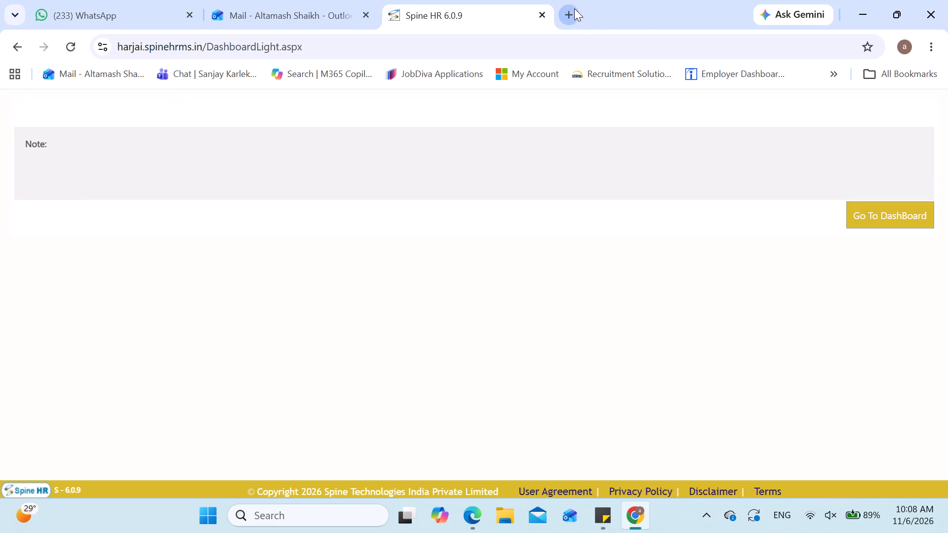
Open the TALLITE site in a new browser tab using its saved shortcut.
click(574, 8)
double_click(393, 298)
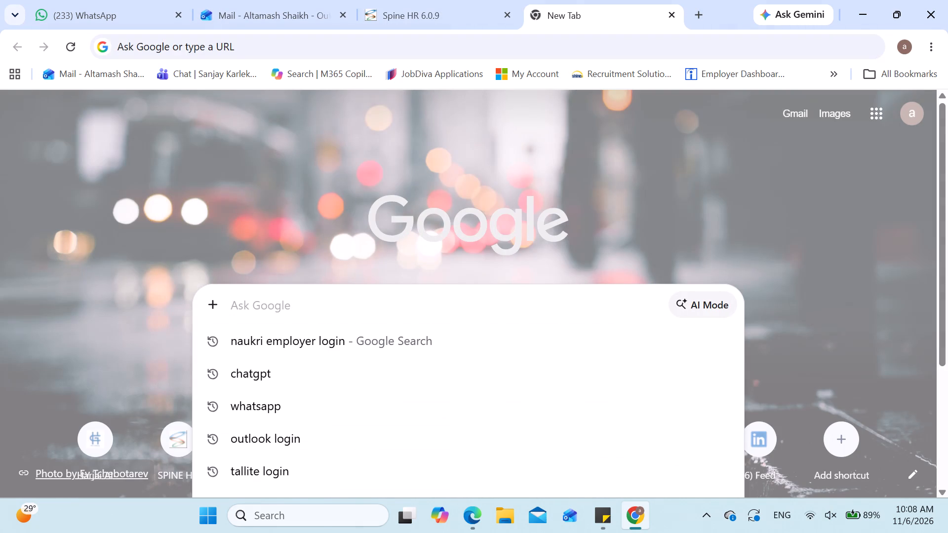
click(354, 262)
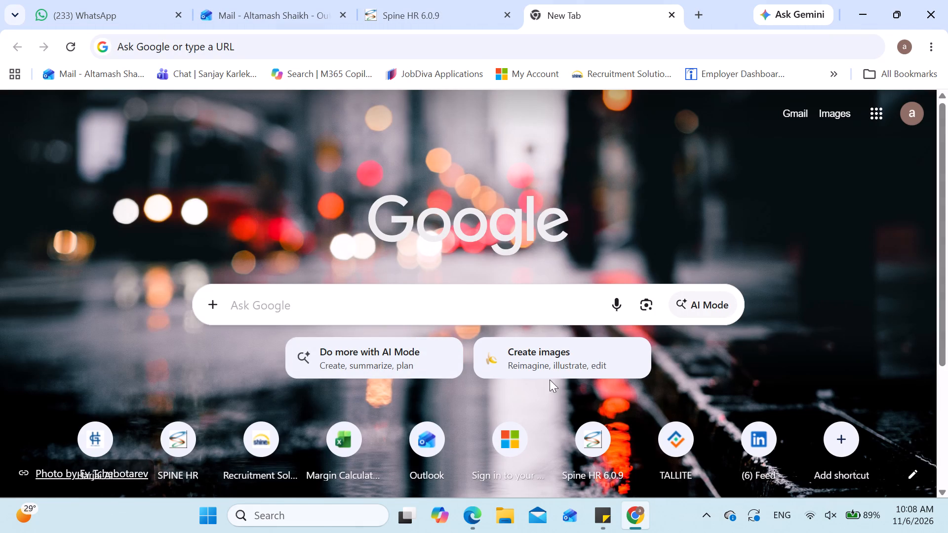
click(666, 427)
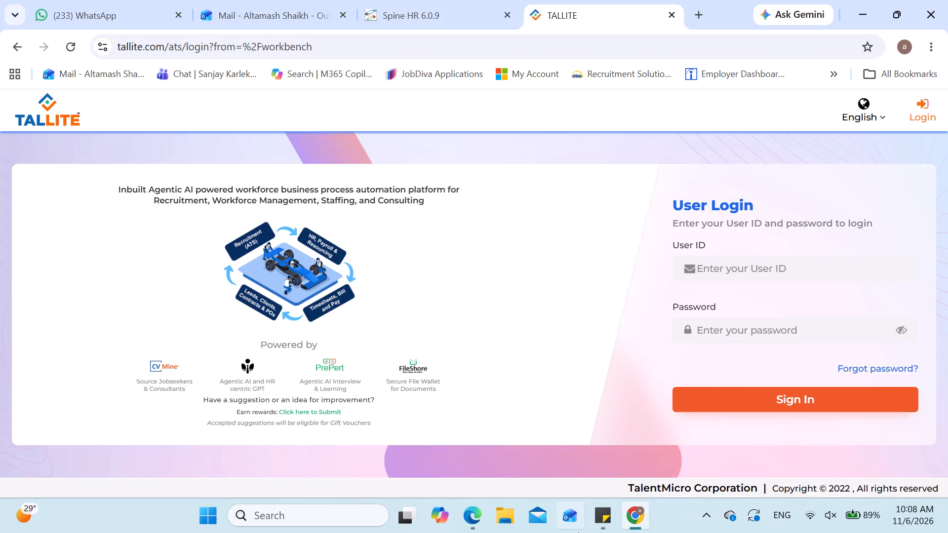
Sign in to TALLITE to reach the applicant tracking workbench.
click(613, 470)
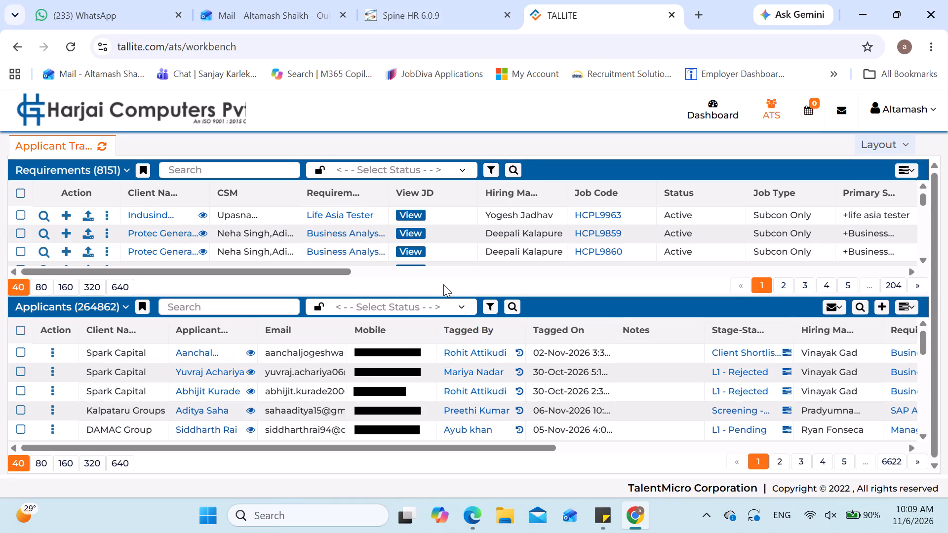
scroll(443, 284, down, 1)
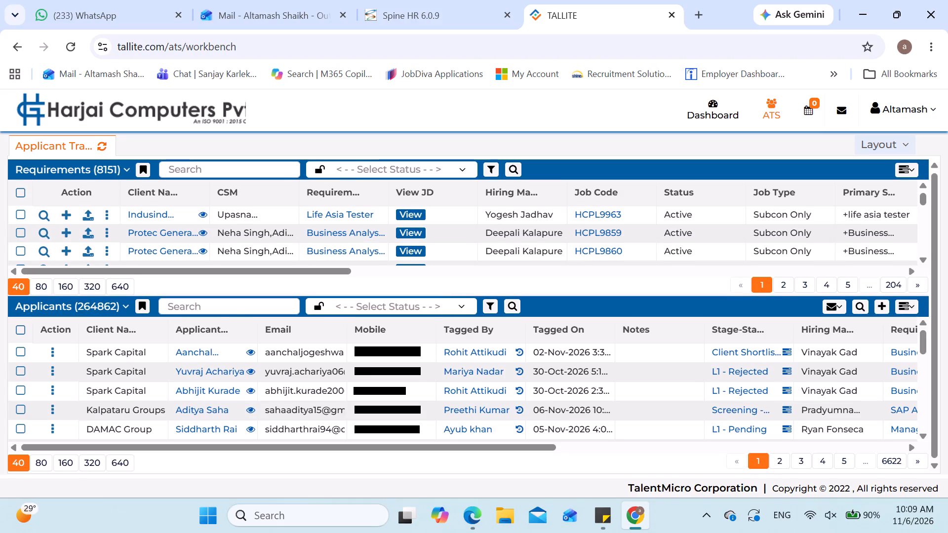
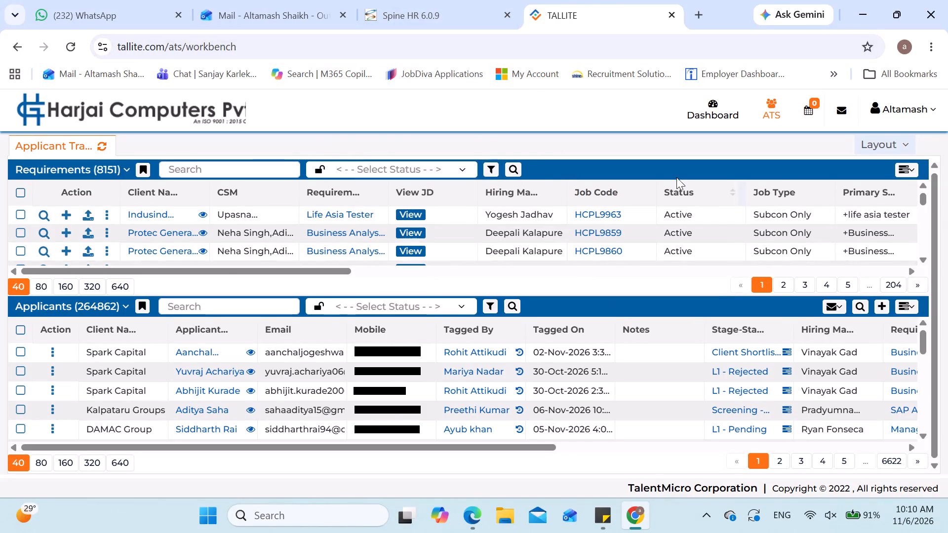
Open the Allocation sheet.xlsx workbook in a new browser tab by searching for "all" and choosing its suggestion.
click(691, 12)
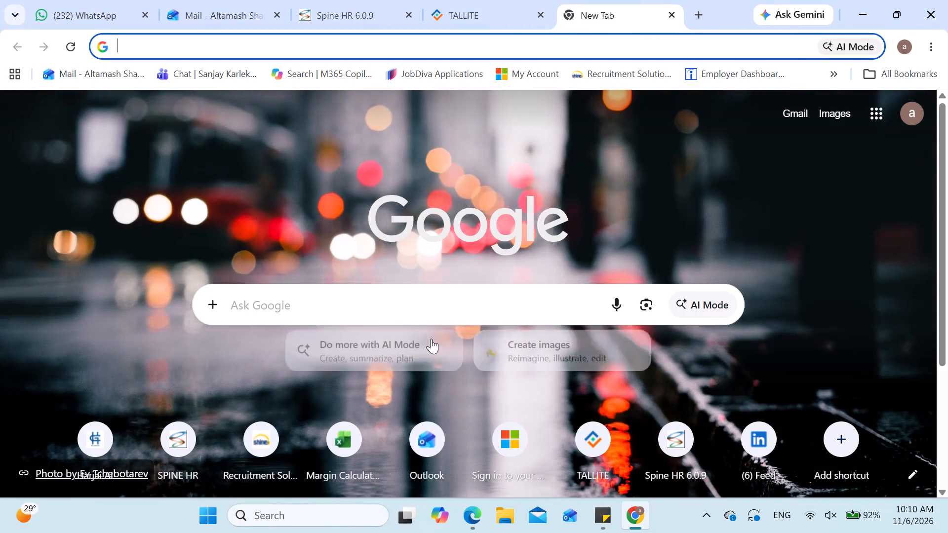
scroll(414, 394, down, 1)
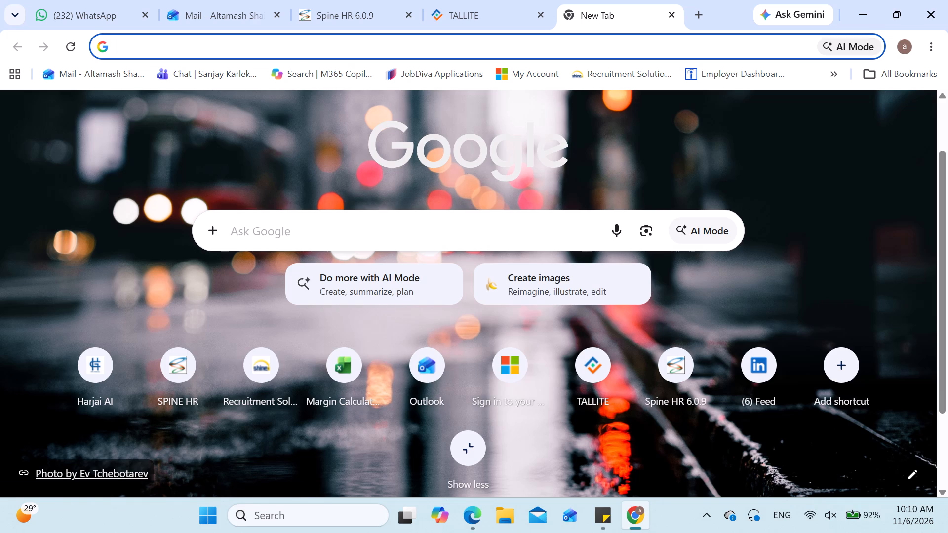
key(a)
text(ll)
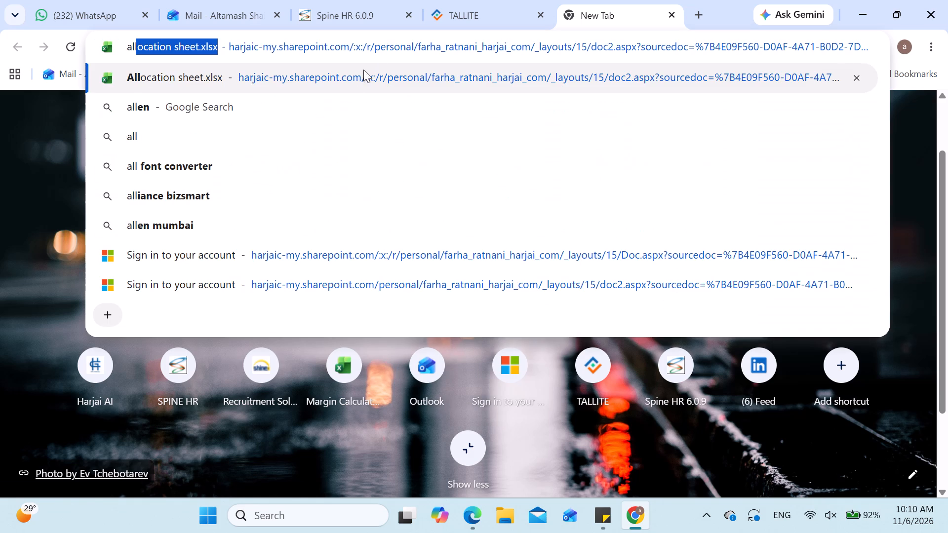
click(219, 72)
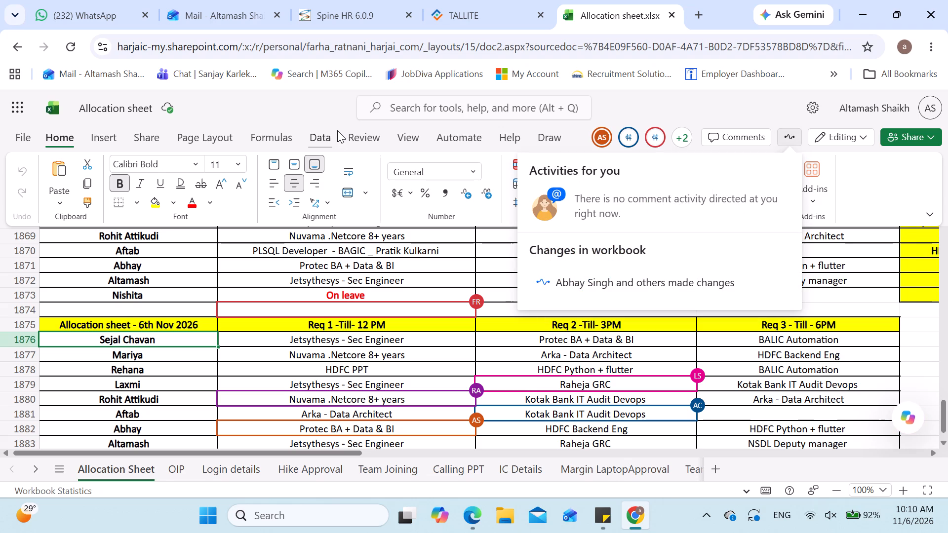
Examine the 6th Nov 2026 block of the Allocation Sheet for the requirements allocated to Altamash in row 1883.
scroll(433, 384, down, 1)
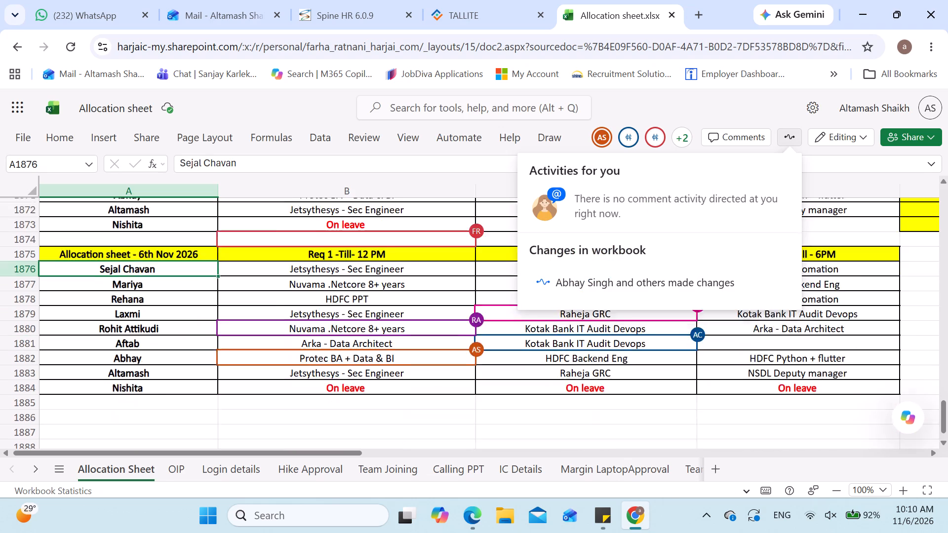
scroll(433, 384, down, 1)
scroll(433, 384, up, 2)
scroll(426, 397, down, 1)
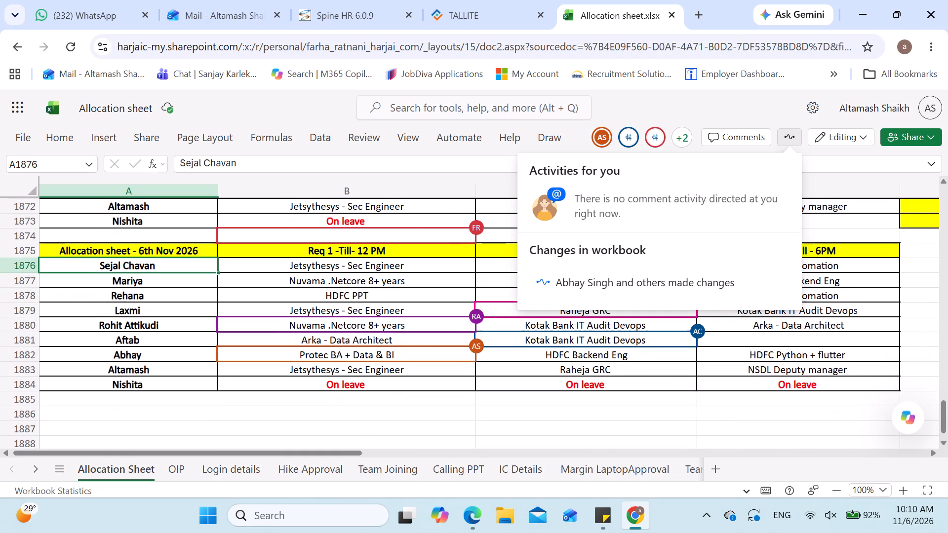
click(426, 396)
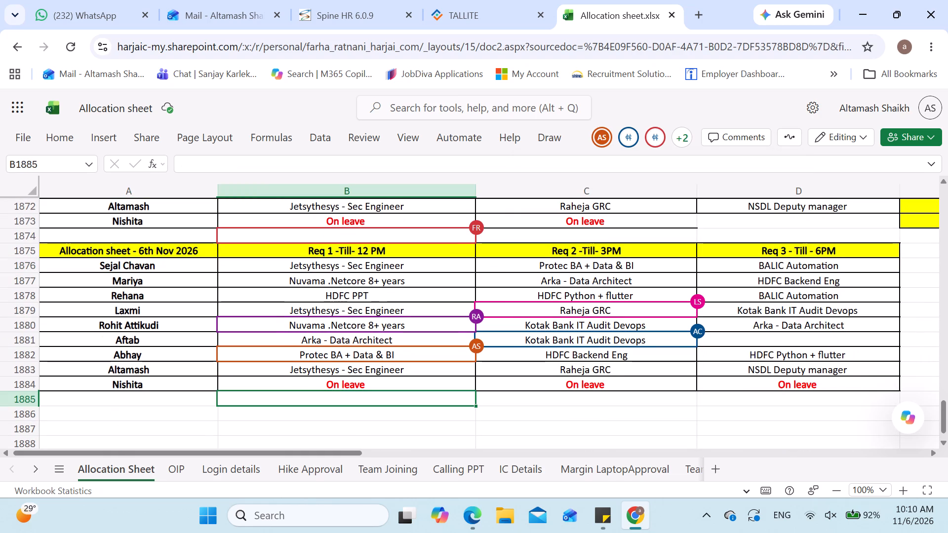
click(547, 370)
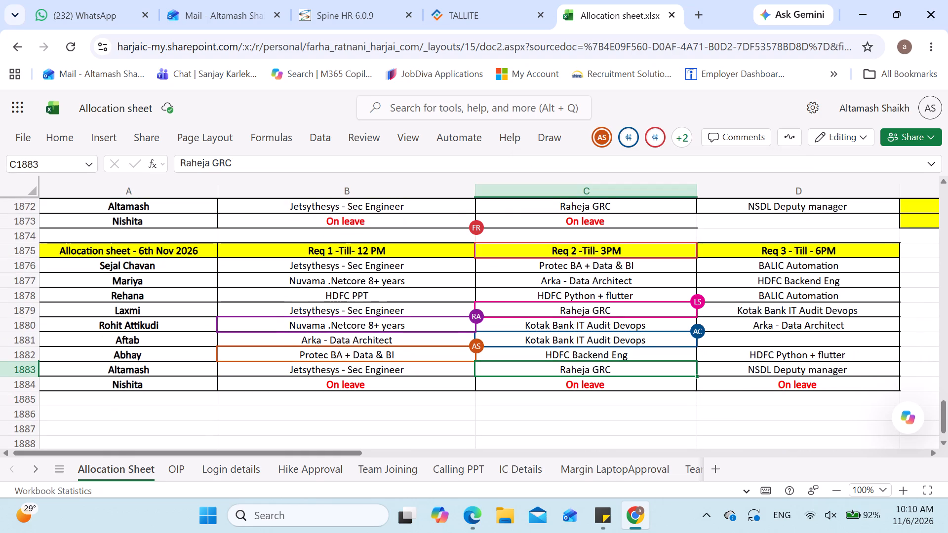
click(374, 371)
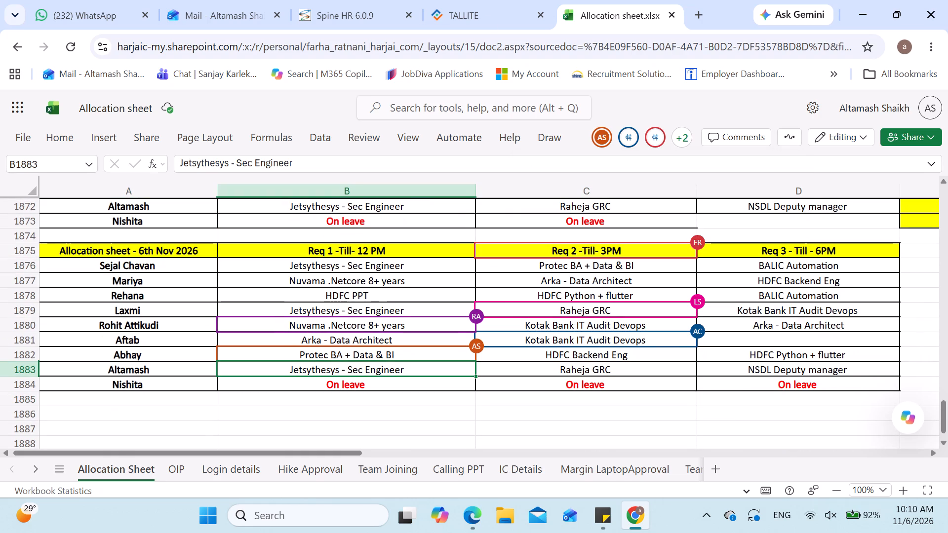
Open a new browser tab.
click(691, 6)
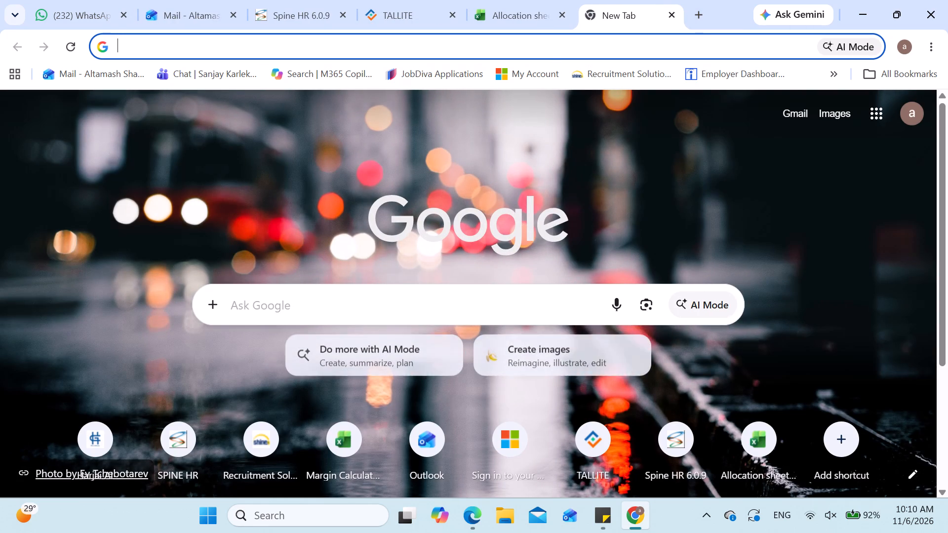
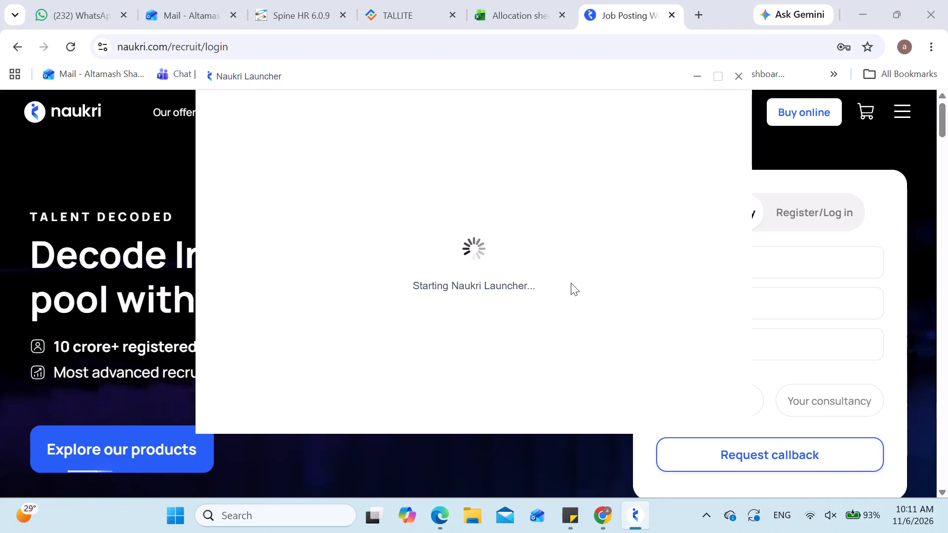
Open the Naukri recruiter home page in the browser through Naukri Launcher.
click(571, 305)
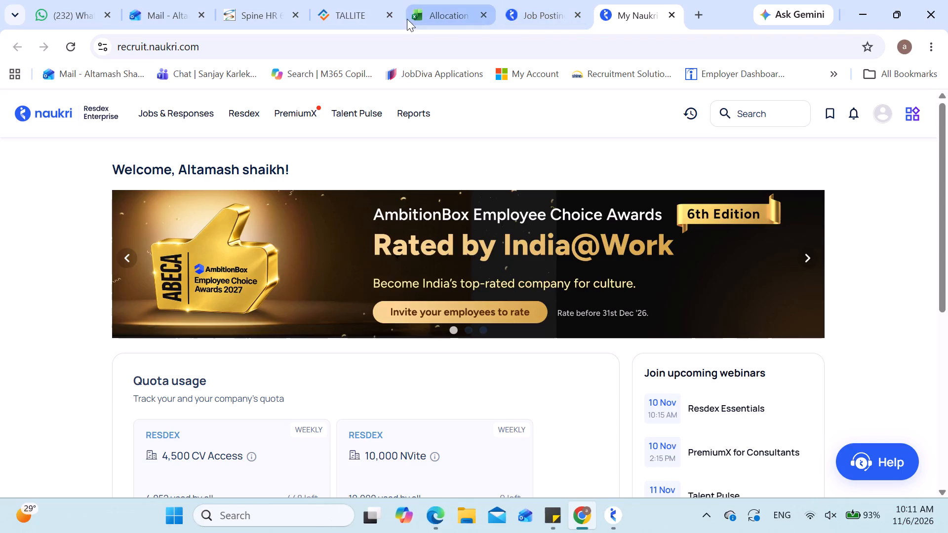
Open the Farha Team Interview tracker.xlsx workbook in a new browser tab by searching for "fa" and choosing its suggestion.
click(699, 15)
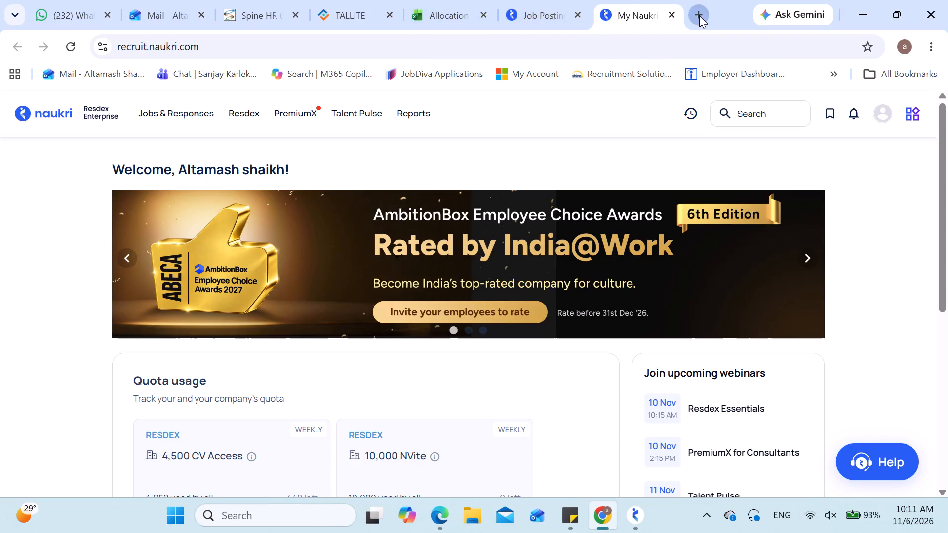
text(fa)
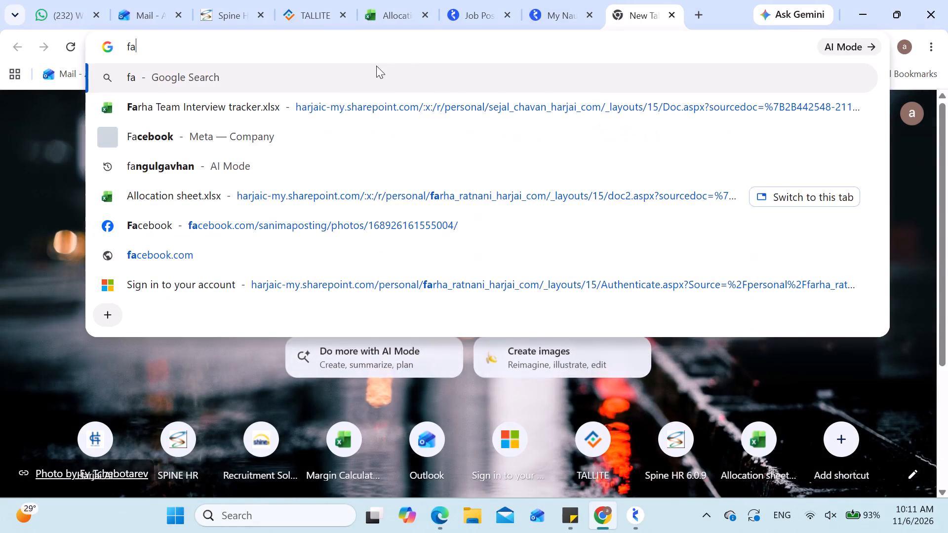
click(194, 102)
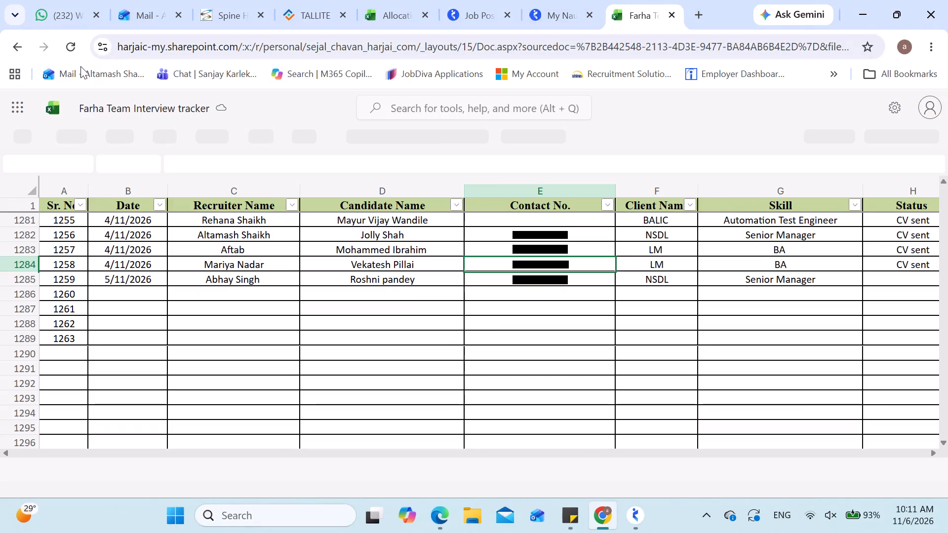
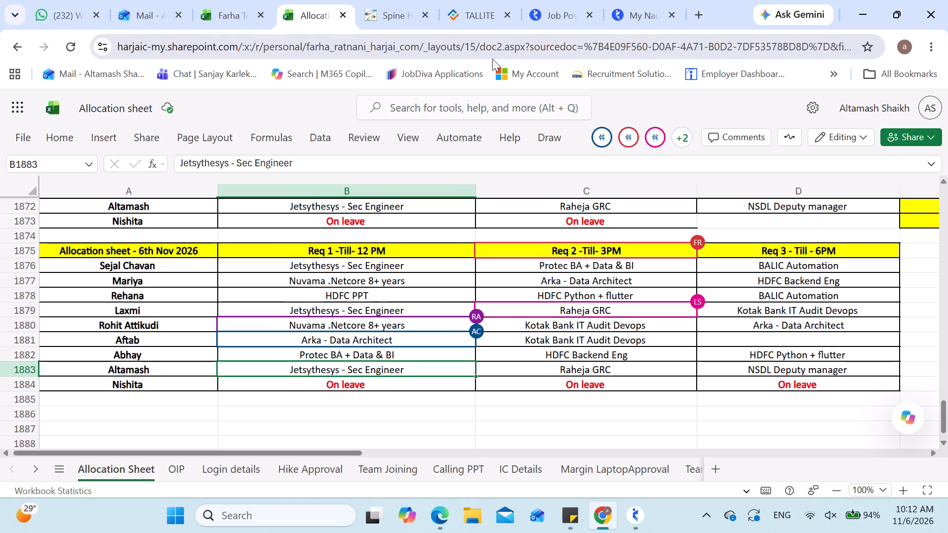
Enter "a" in cell B1883, the Req 1 entry of the 6th Nov 2026 block, and reopen the cell's content for editing.
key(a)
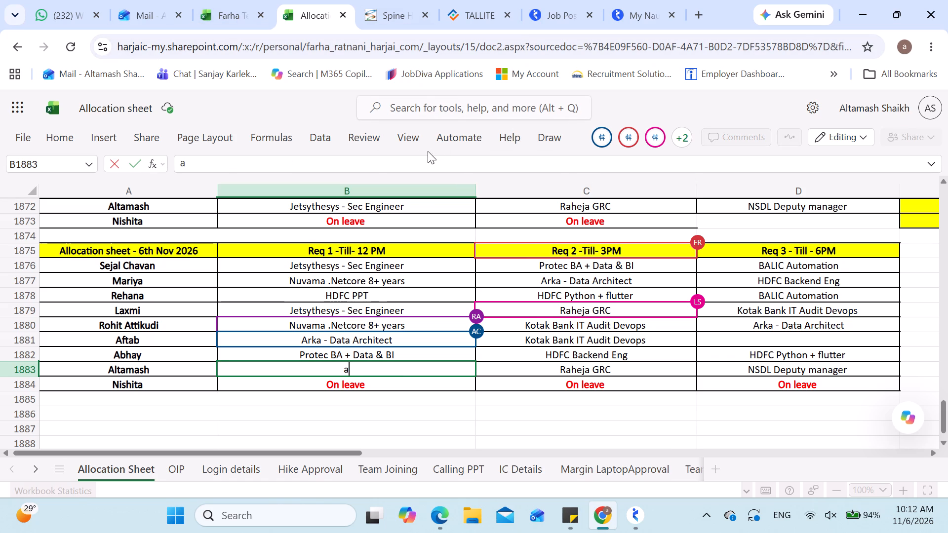
double_click(381, 156)
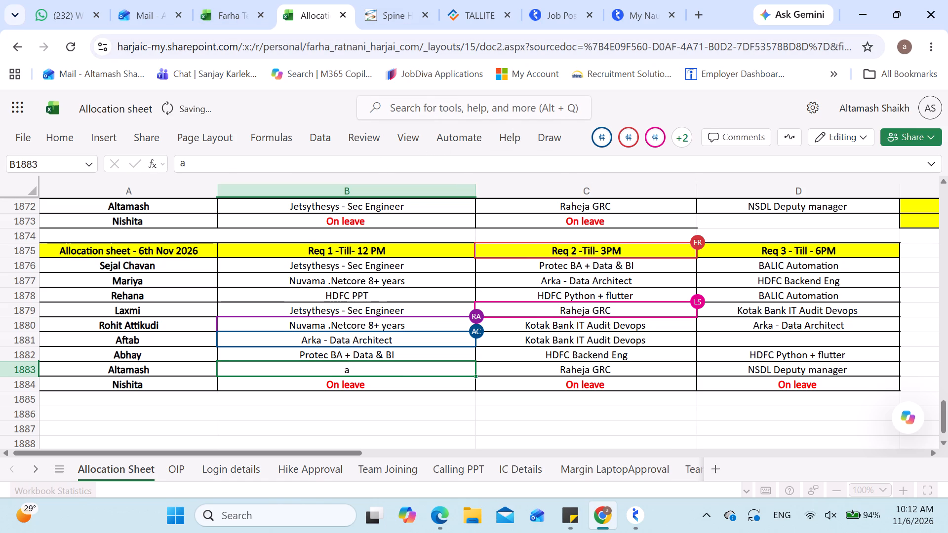
double_click(381, 156)
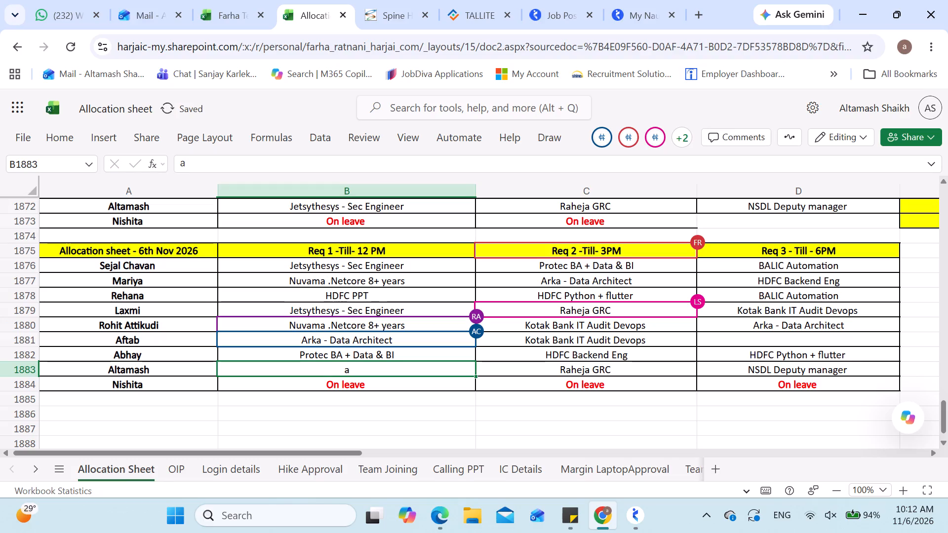
click(345, 160)
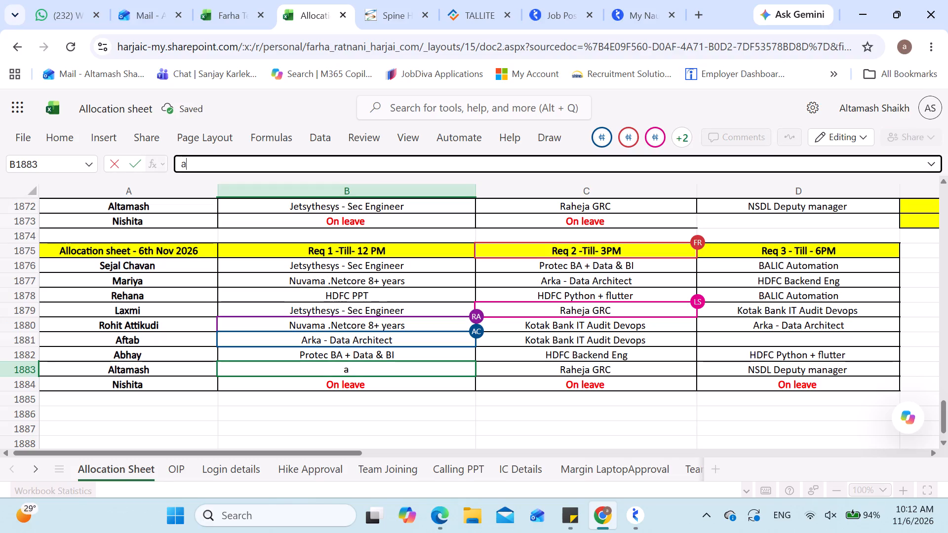
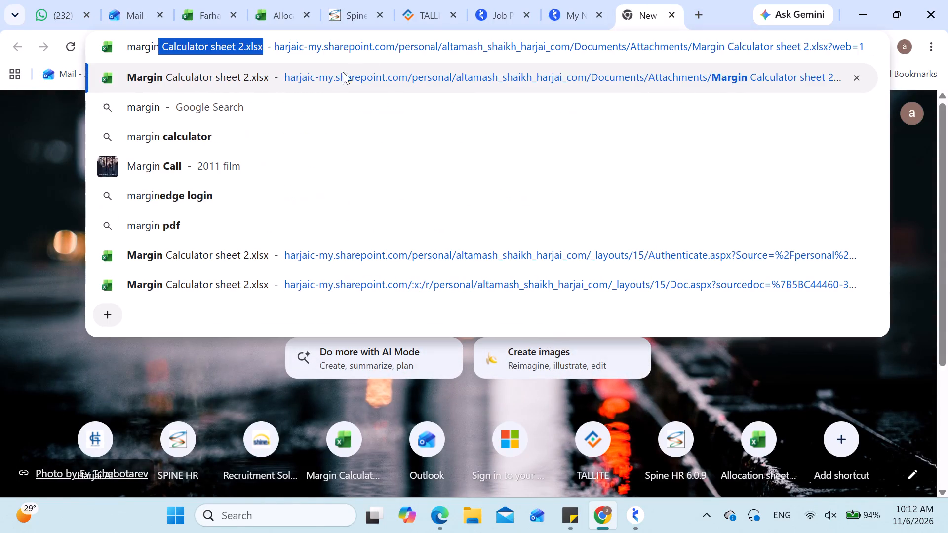
Open the Margin Calculator sheet 2.xlsx workbook in the new browser tab from the suggestions for "margin".
click(253, 247)
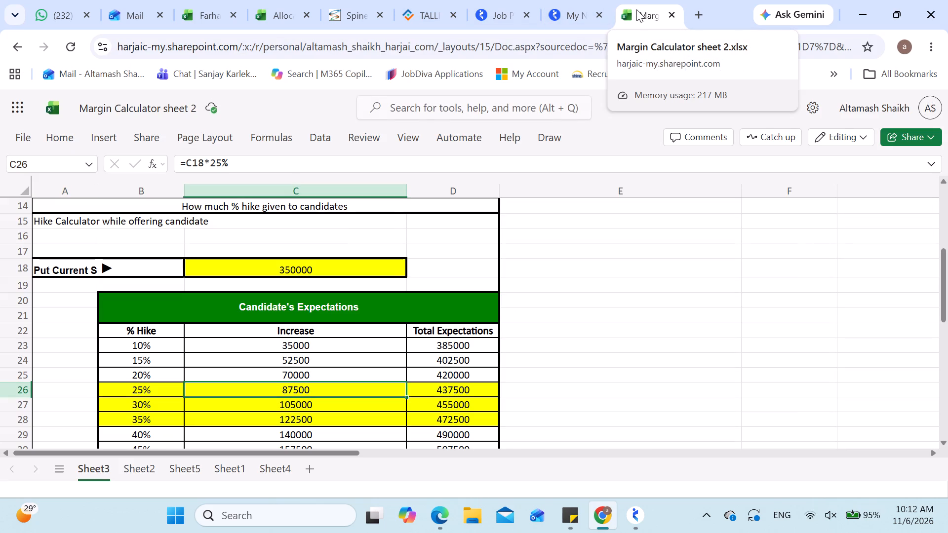
Move the Margin Calculator sheet 2 browser tab so it sits directly before the Allocation sheet tab.
drag(636, 12, 300, 17)
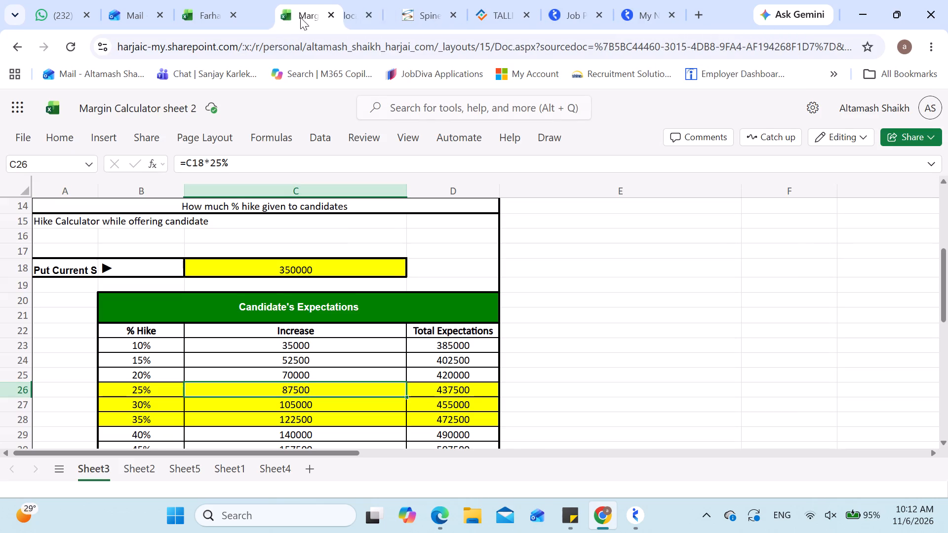
Move the Margin Calculator sheet 2 browser tab so it sits directly after the Allocation sheet tab.
drag(300, 17, 340, 15)
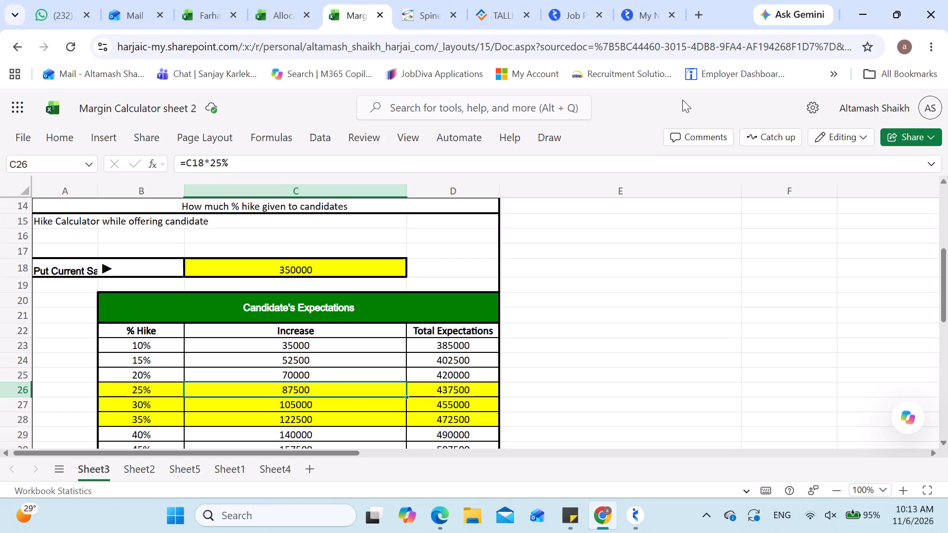
Switch to the TALLITE workbench and examine the columns of the Applicants list, from client and tagging details to experience and update details.
click(491, 26)
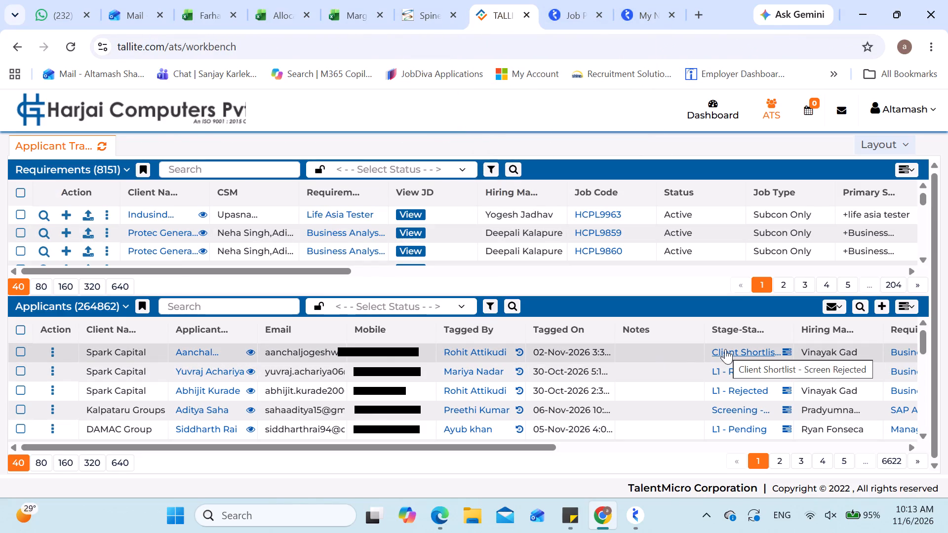
scroll(515, 354, left, 2)
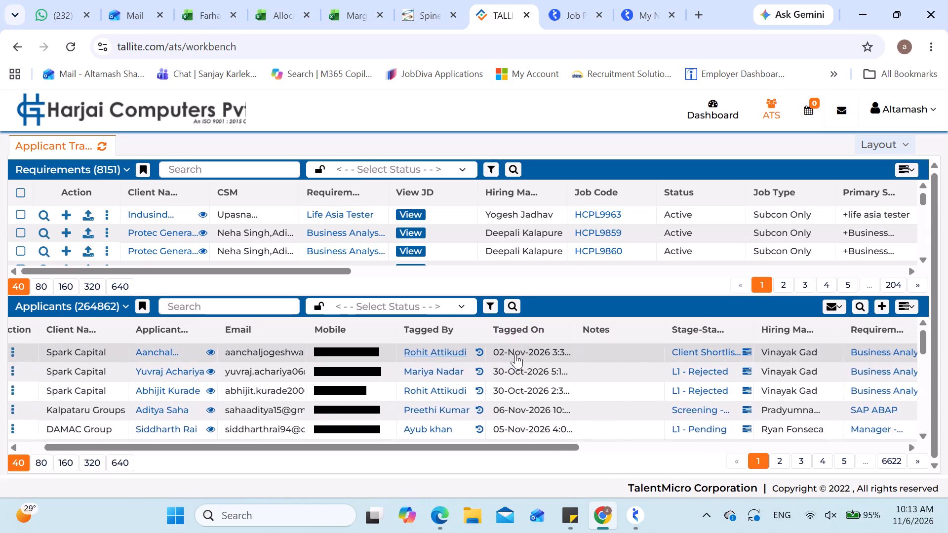
scroll(515, 354, left, 3)
scroll(515, 354, right, 2)
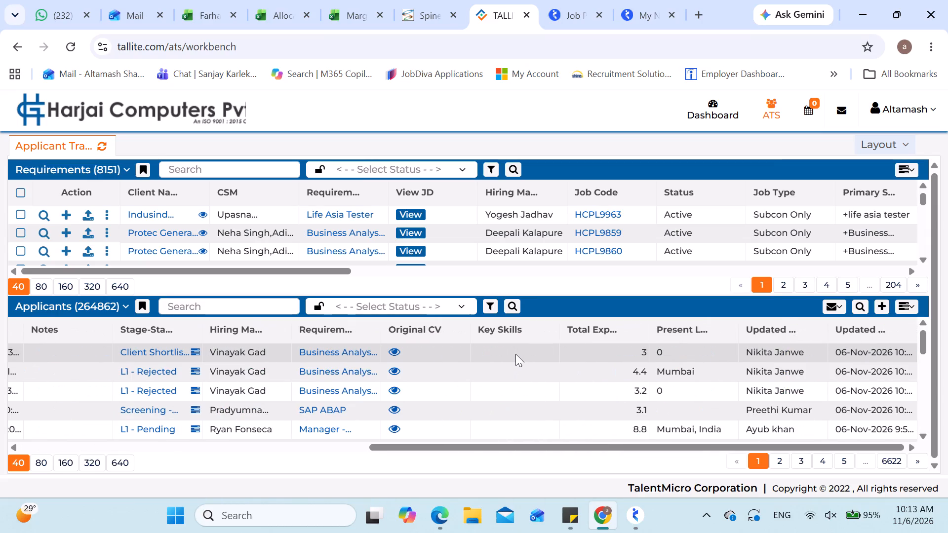
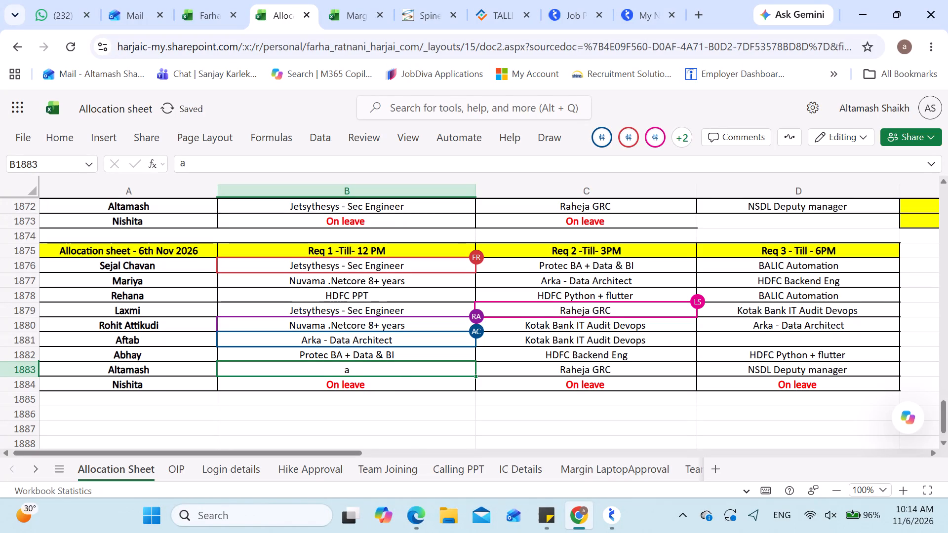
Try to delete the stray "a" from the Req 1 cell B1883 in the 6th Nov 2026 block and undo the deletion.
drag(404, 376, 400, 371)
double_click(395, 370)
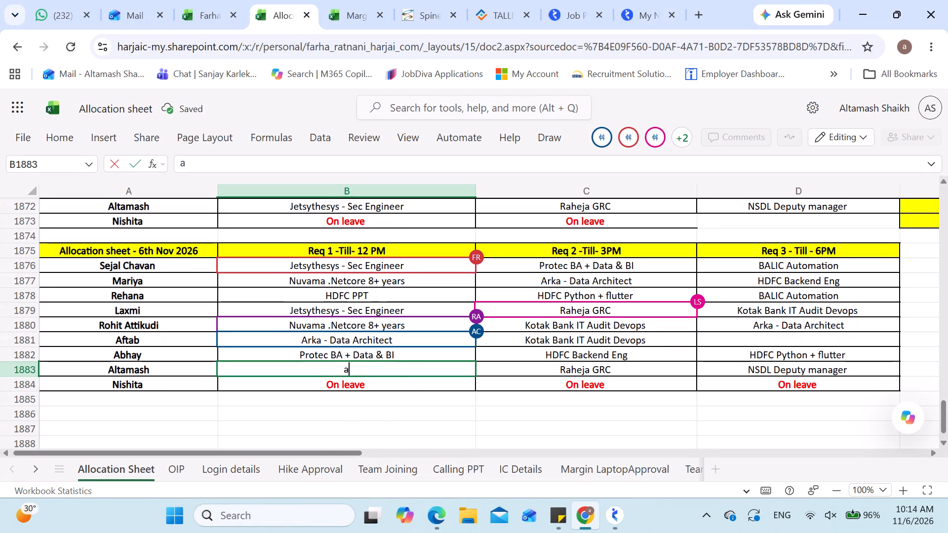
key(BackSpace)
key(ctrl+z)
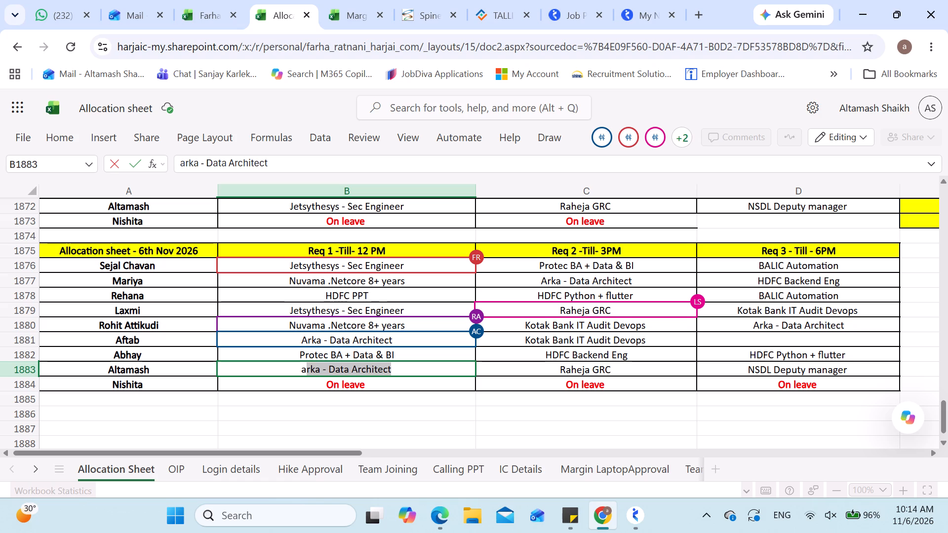
Undo the accidental text edits in cell B1883, the Req 1 entry in the 6th Nov 2026 allocation table.
key(ctrl+z)
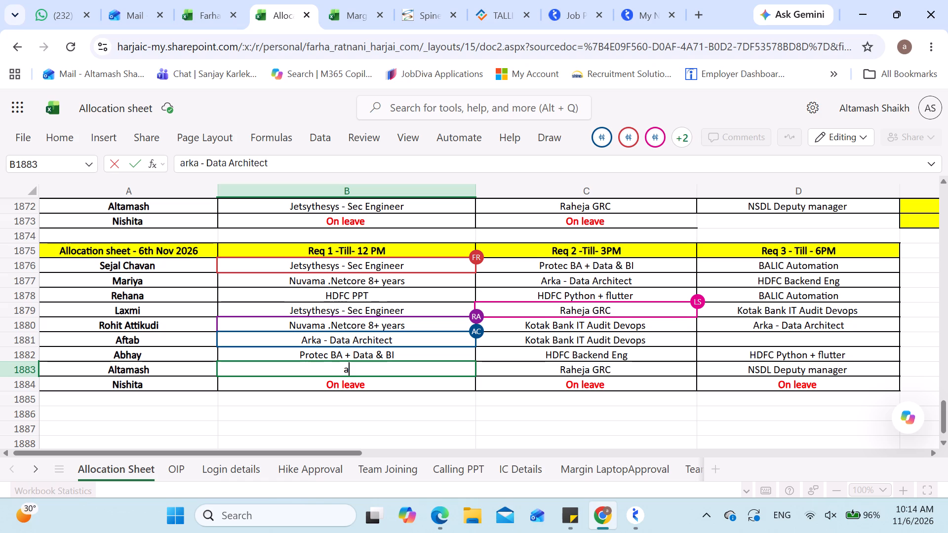
key(ctrl+z)
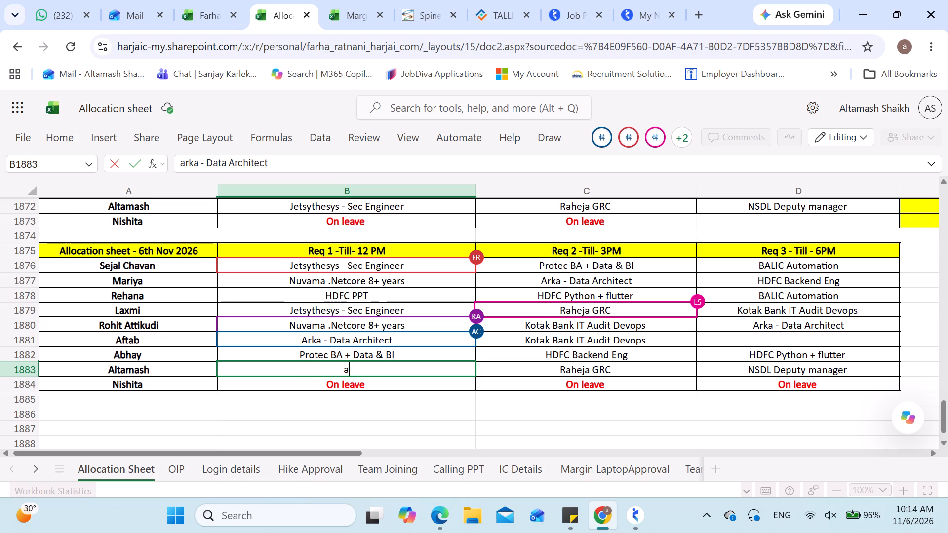
click(392, 392)
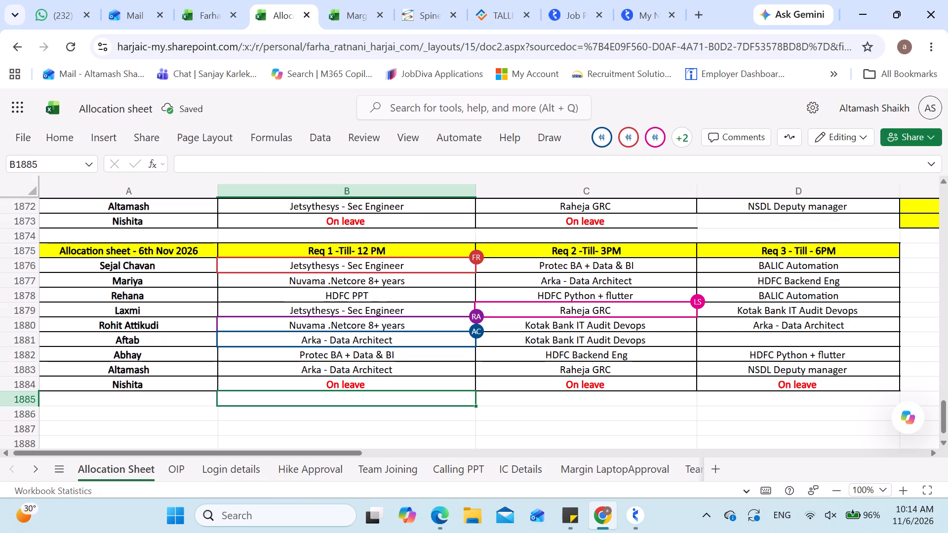
click(381, 372)
key(ctrl+z)
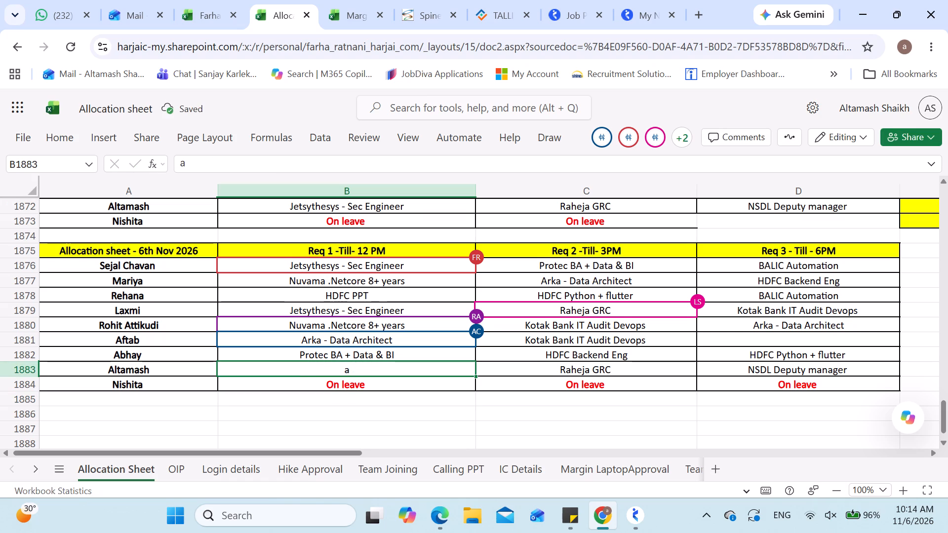
key(ctrl+z)
click(384, 402)
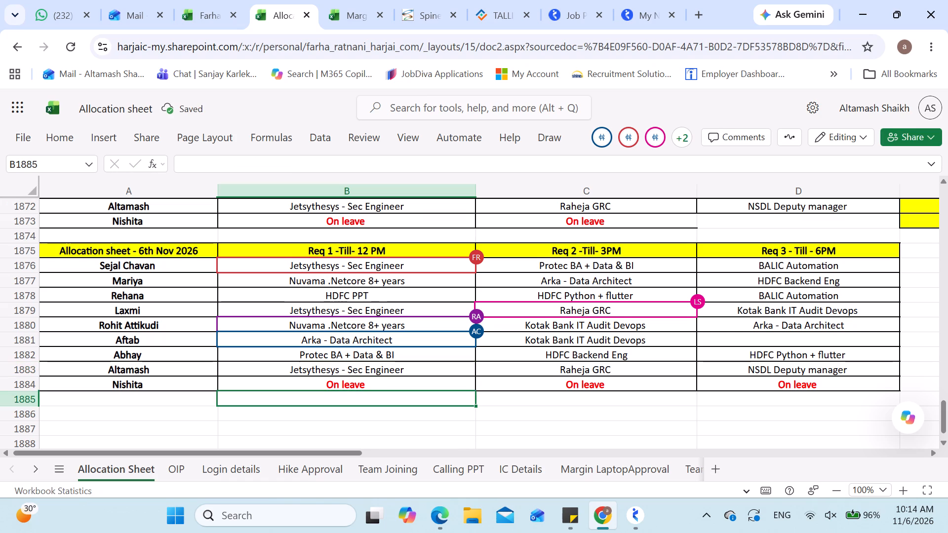
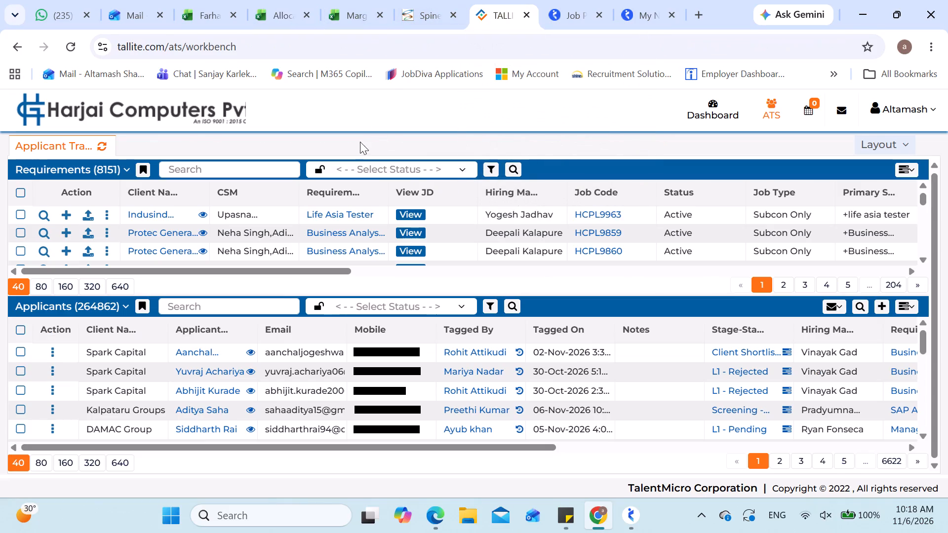
Switch to the Naukri recruiter site and open the Resdex resume search page.
click(622, 0)
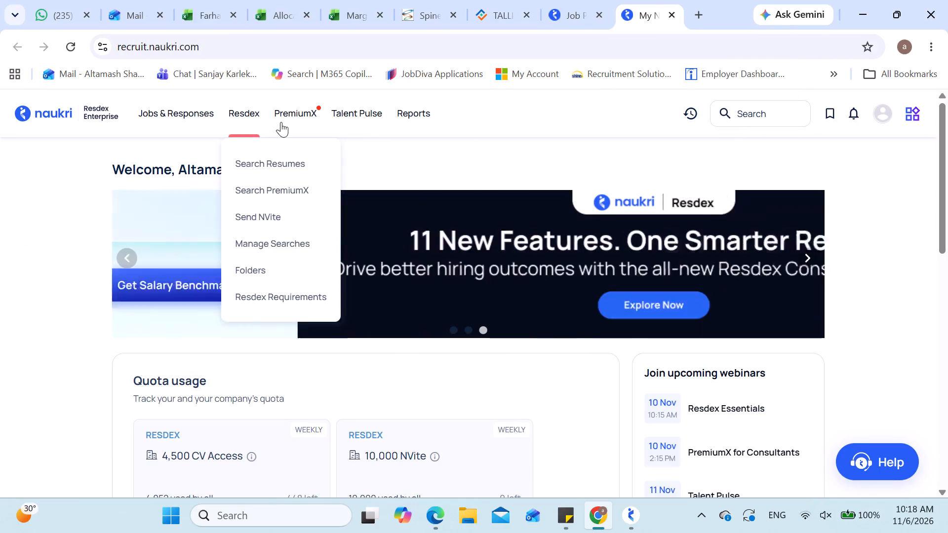
click(249, 155)
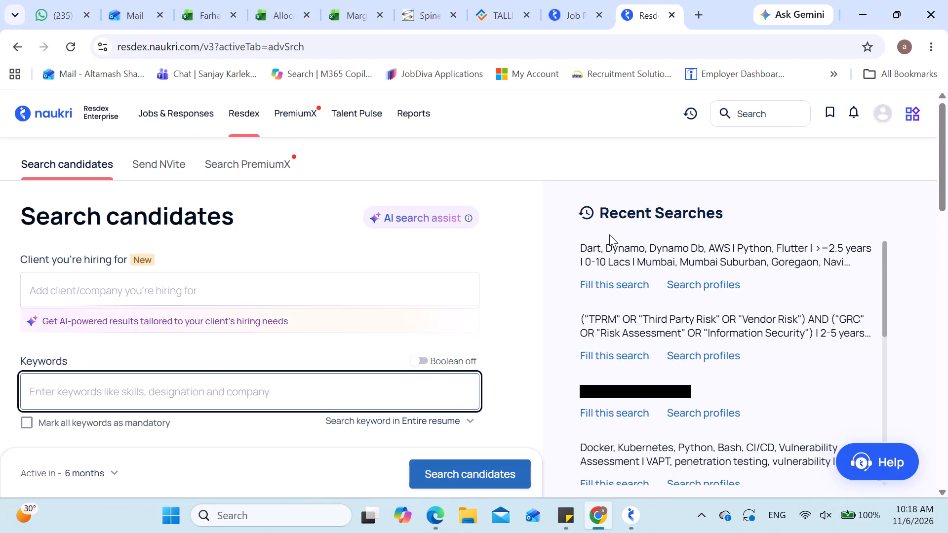
Return to the Naukri recruiter home page and examine the weekly Resdex quota usage for CV Access and NVite.
click(46, 100)
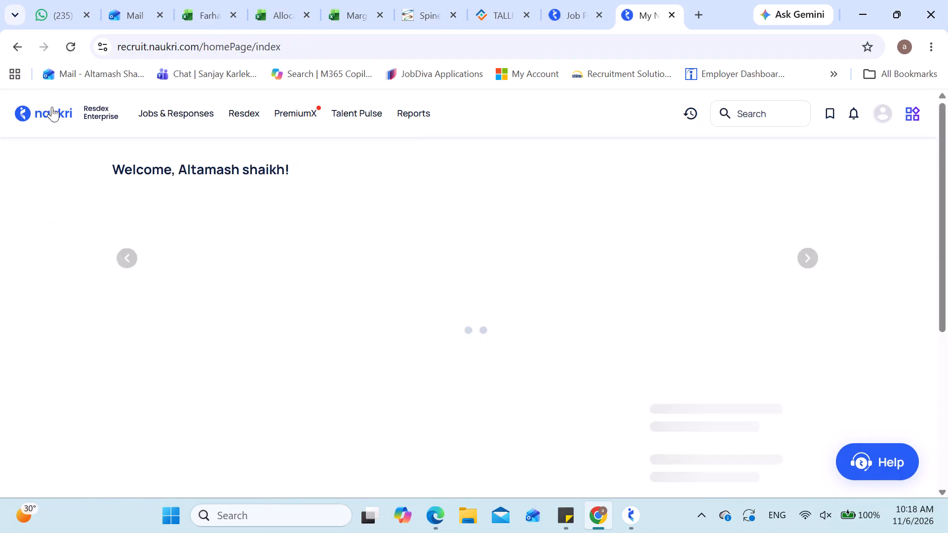
scroll(260, 301, down, 1)
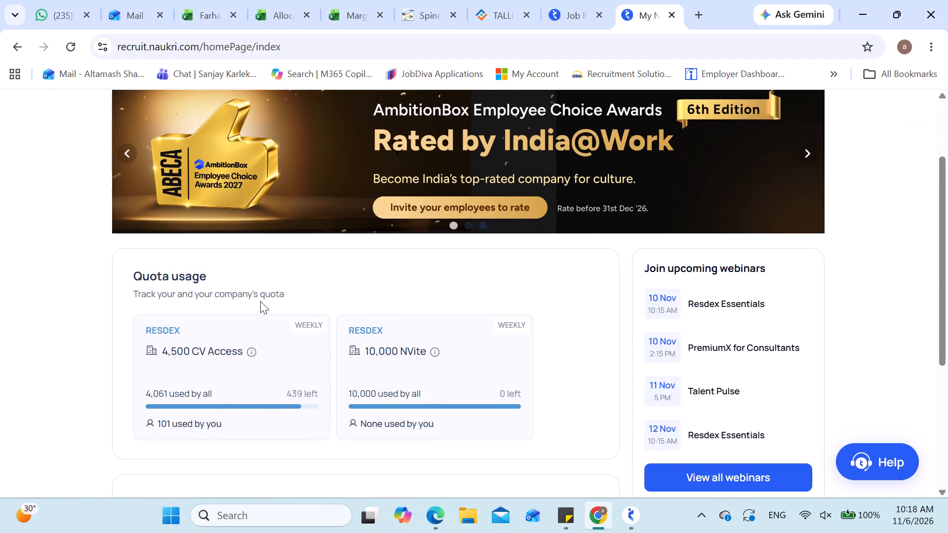
scroll(260, 301, down, 5)
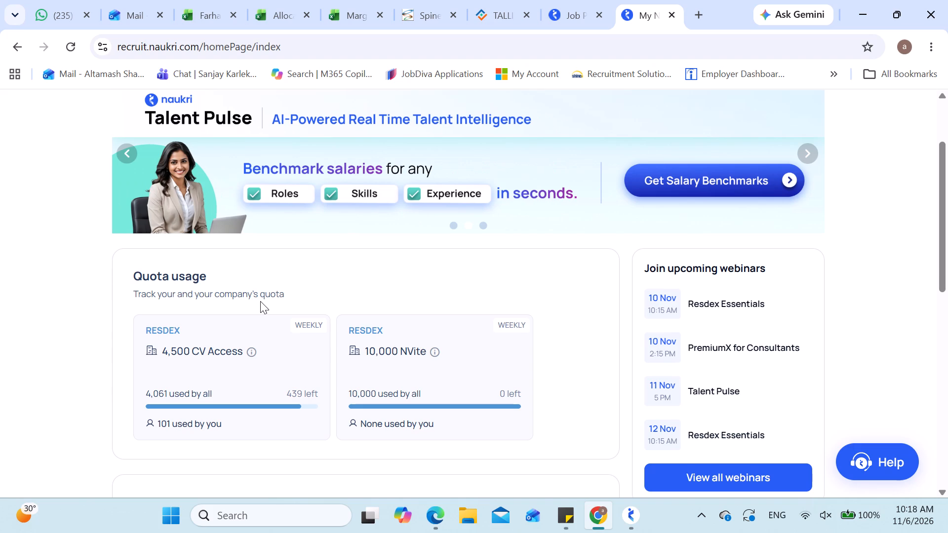
scroll(260, 301, down, 2)
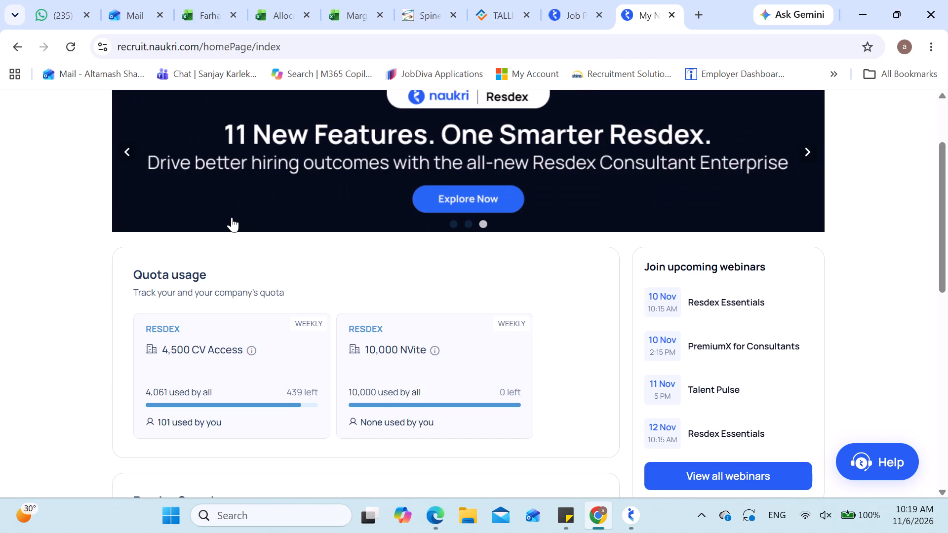
Open the Shine recruiter site in a new browser tab.
click(707, 19)
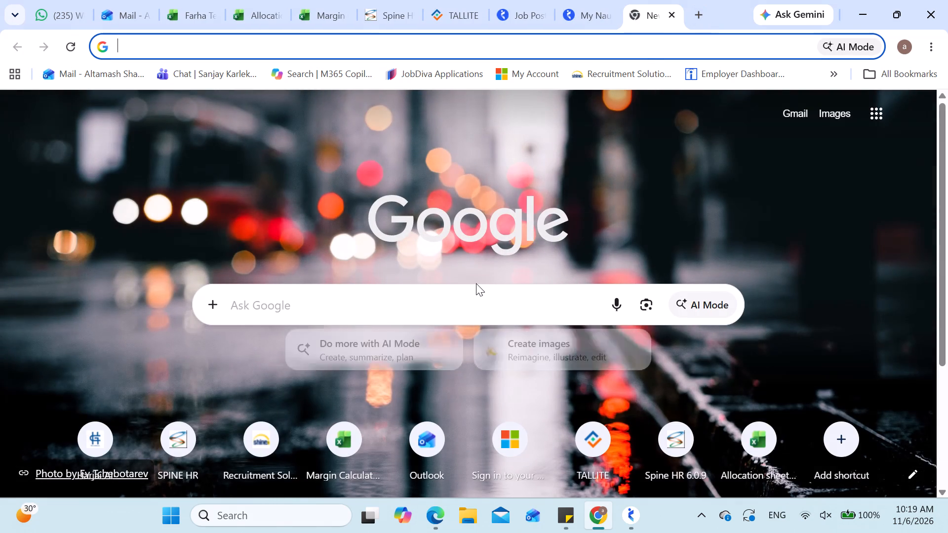
text(sh)
text(in)
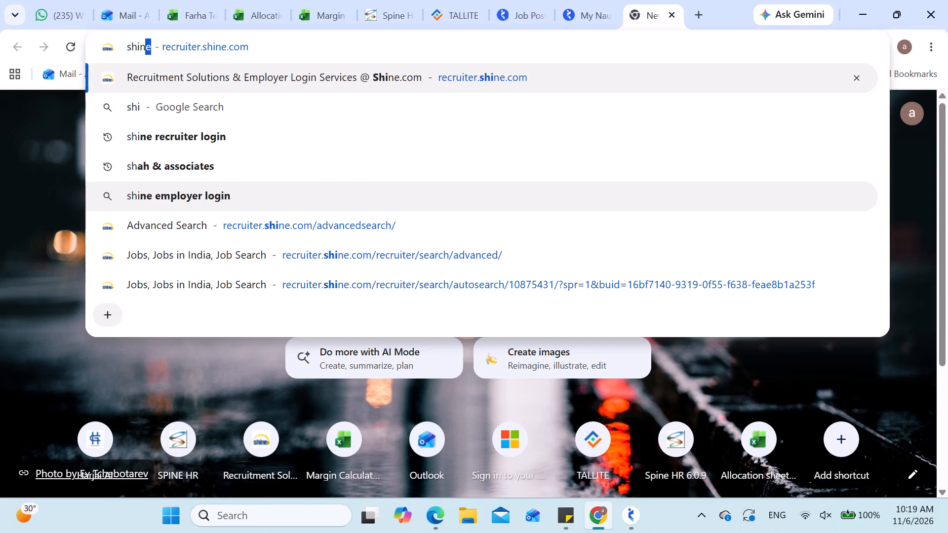
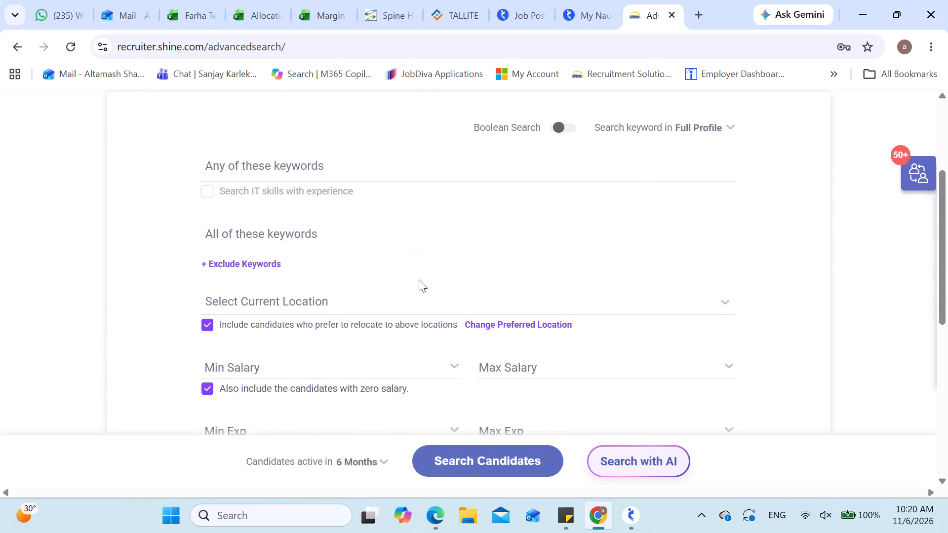
Reload Shine's Advanced Search form and examine its keyword, location, salary, experience and notice period filters.
scroll(419, 279, down, 3)
scroll(416, 279, up, 2)
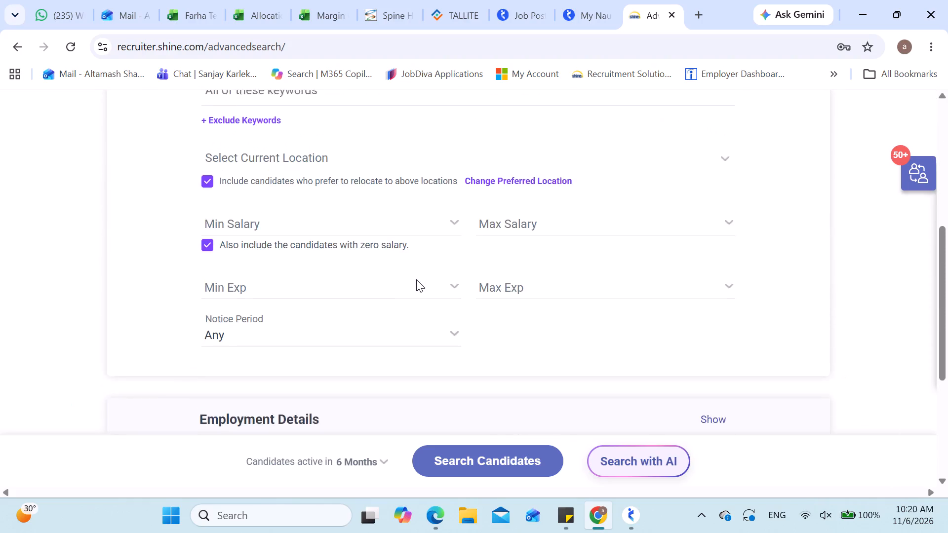
scroll(416, 279, up, 2)
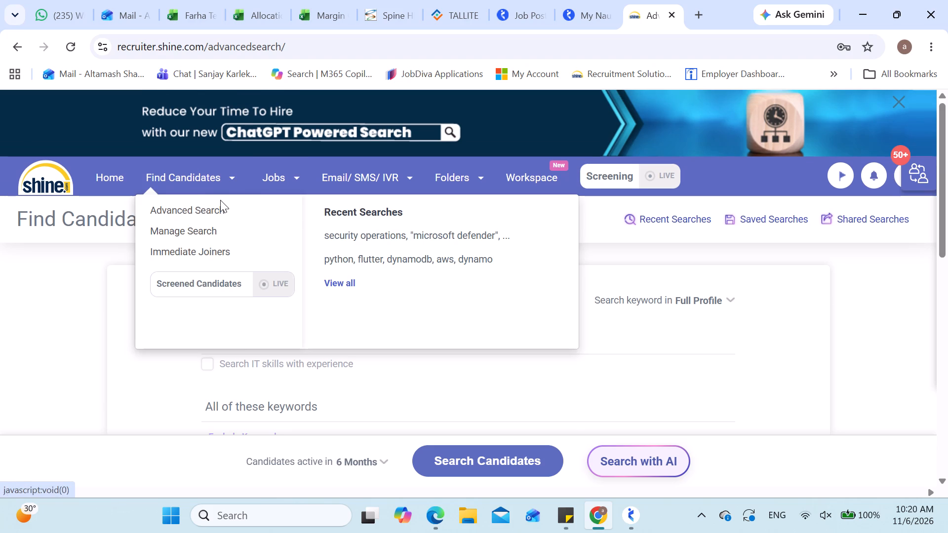
click(214, 209)
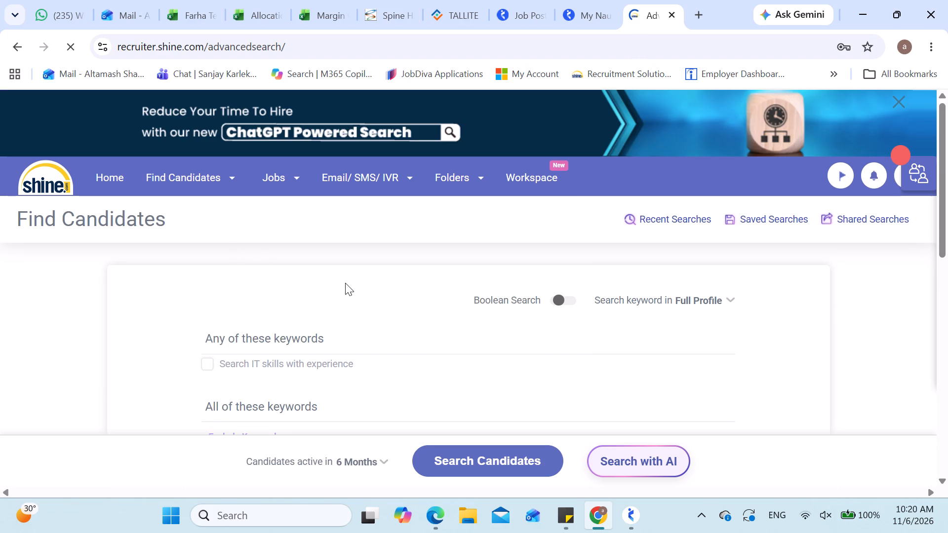
scroll(345, 283, down, 1)
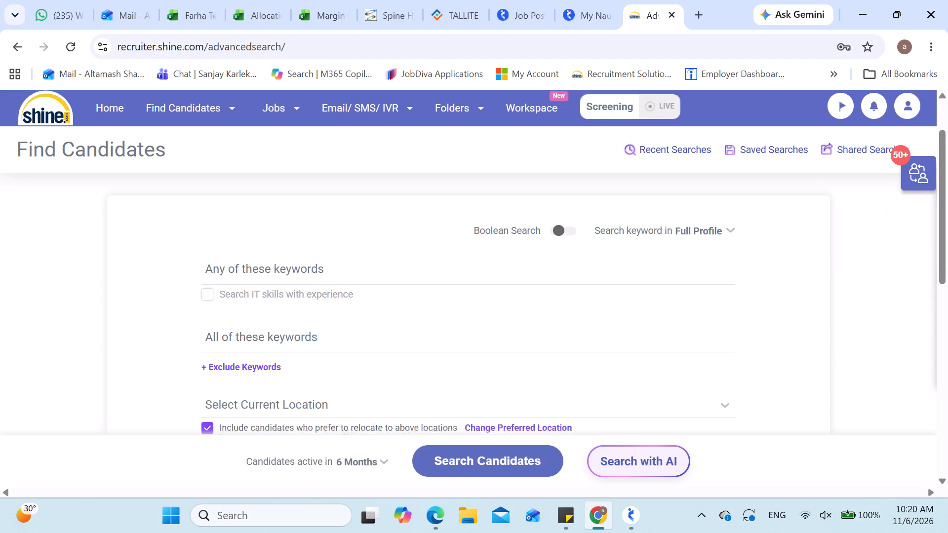
scroll(345, 283, down, 3)
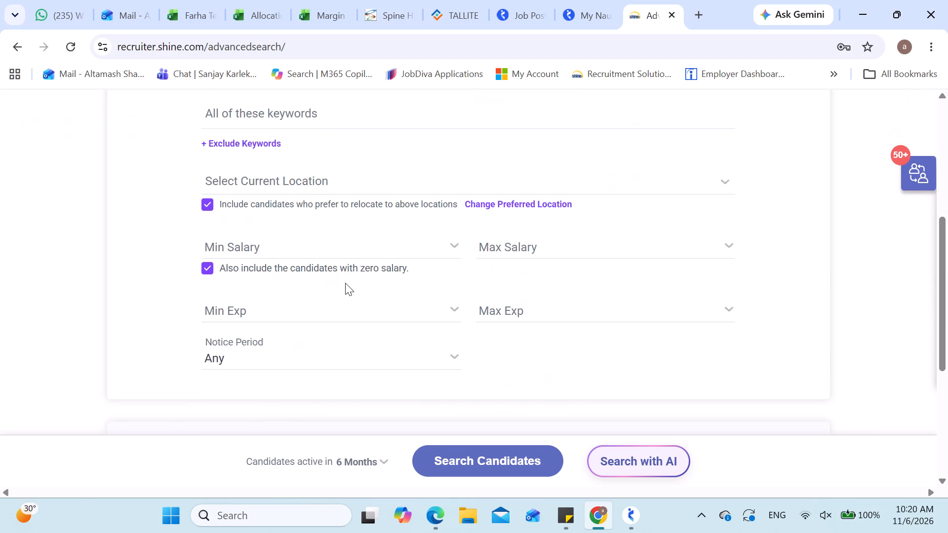
scroll(345, 283, down, 3)
scroll(345, 283, up, 1)
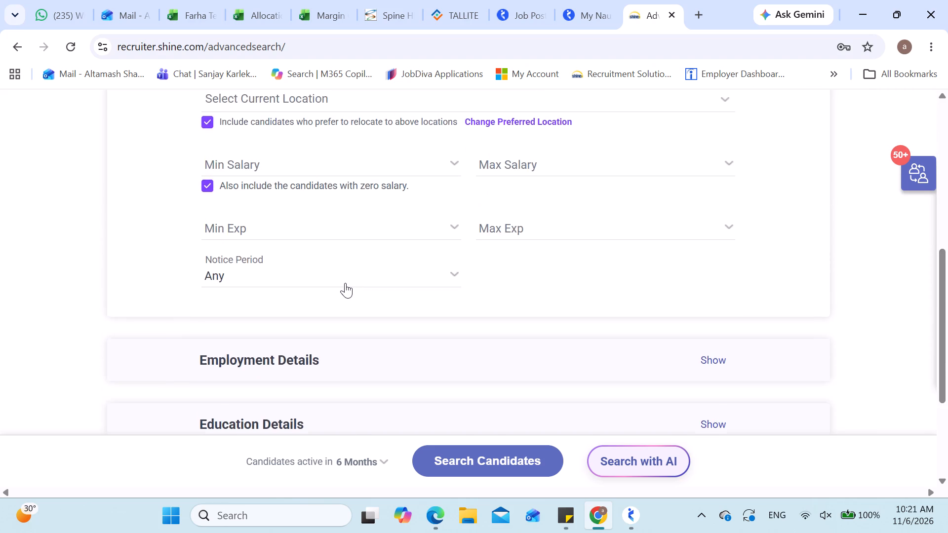
scroll(345, 283, up, 1)
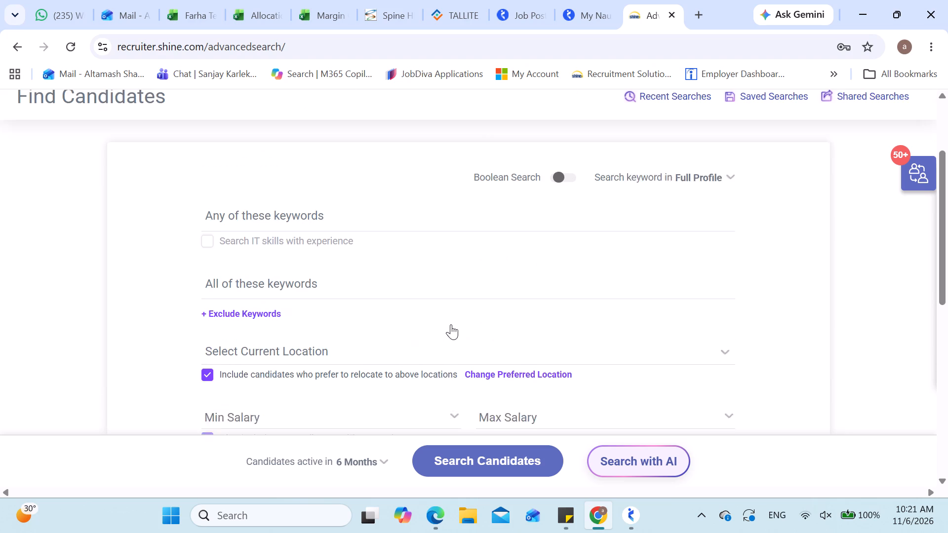
scroll(359, 219, up, 2)
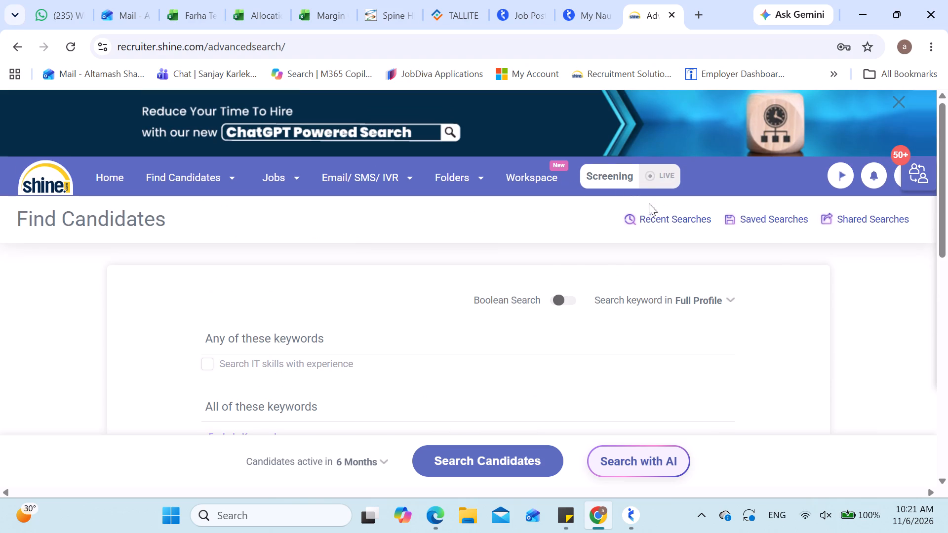
From Shine's recent searches, reopen the candidate search for VAPT, penetration testing, vulnerability, Docker, Kubernetes, Python, Bash and CI/CD.
click(658, 220)
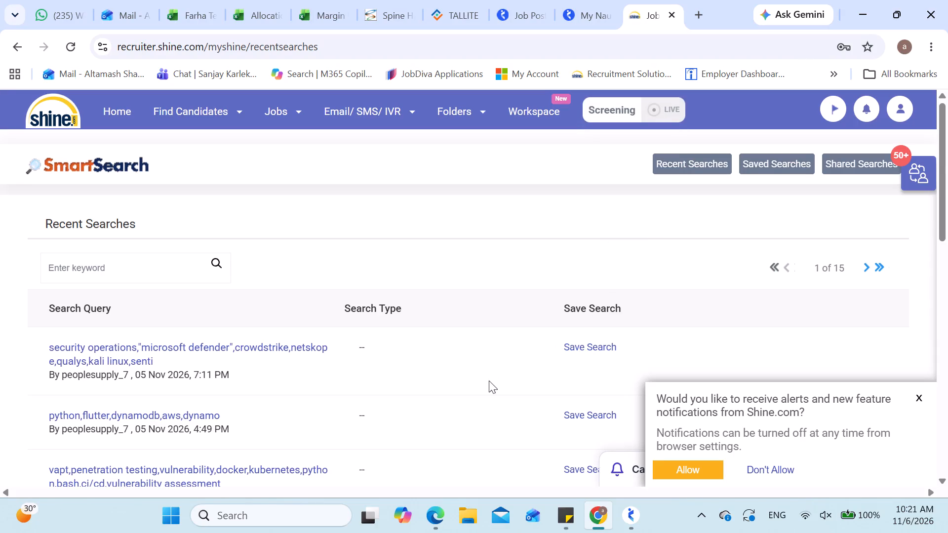
scroll(406, 381, down, 1)
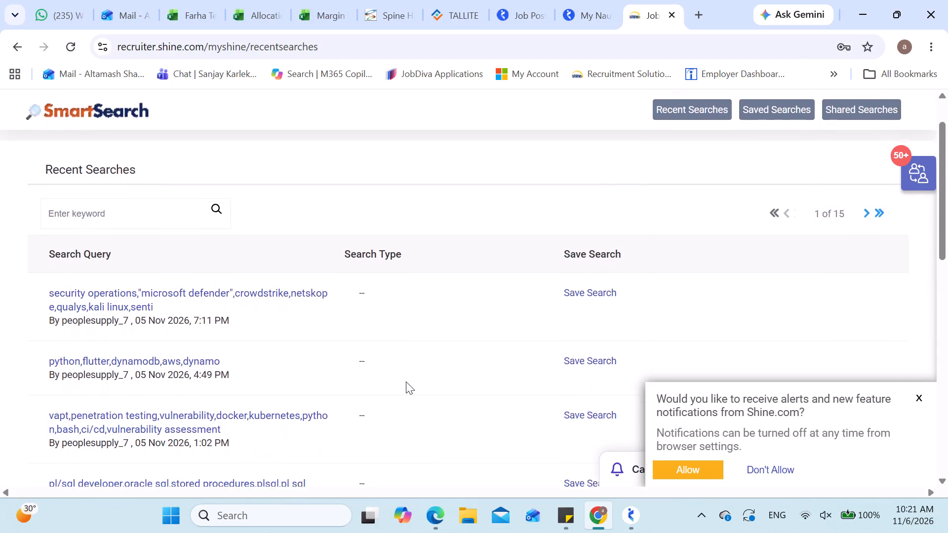
scroll(406, 381, down, 2)
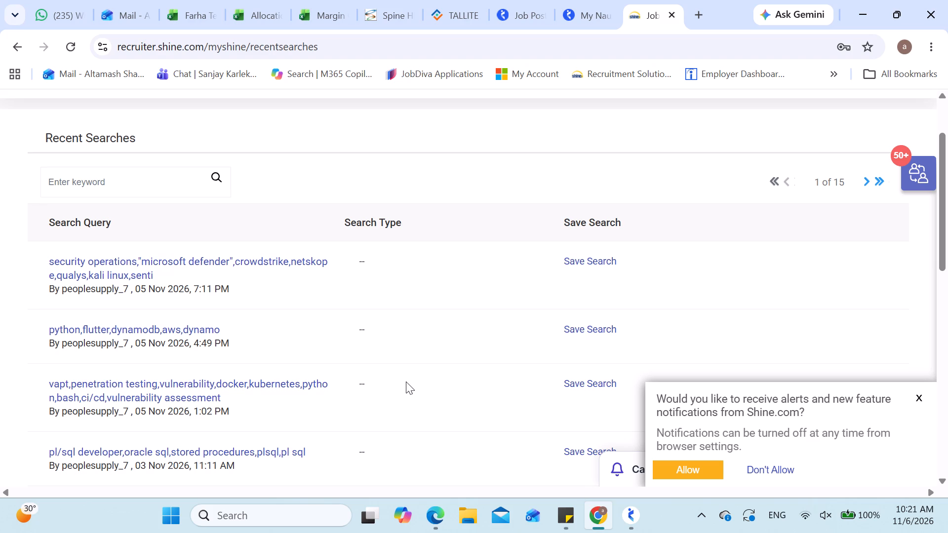
scroll(406, 381, down, 1)
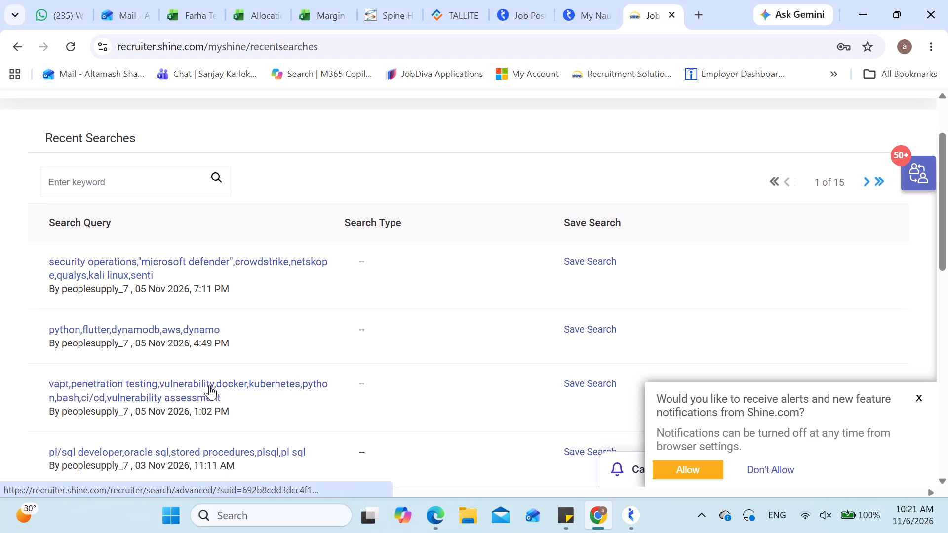
scroll(209, 385, down, 1)
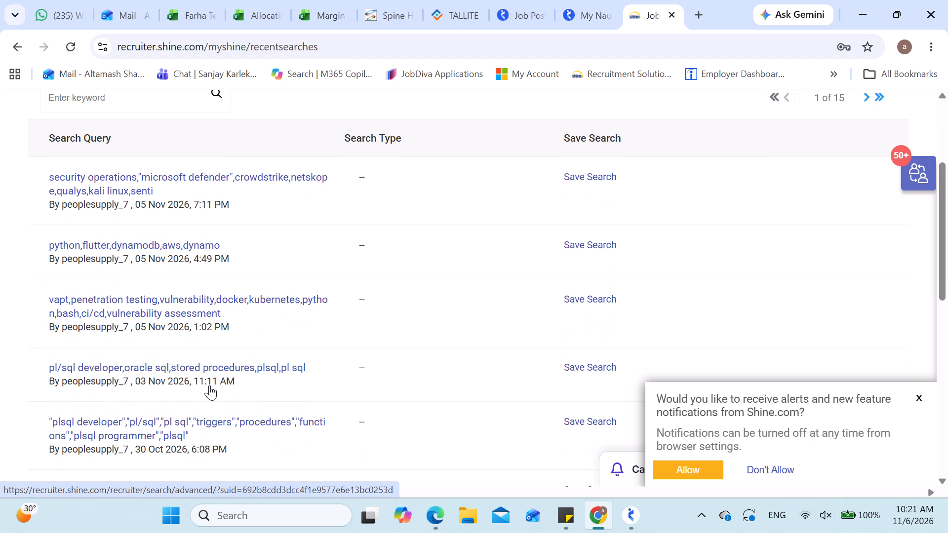
scroll(209, 385, down, 2)
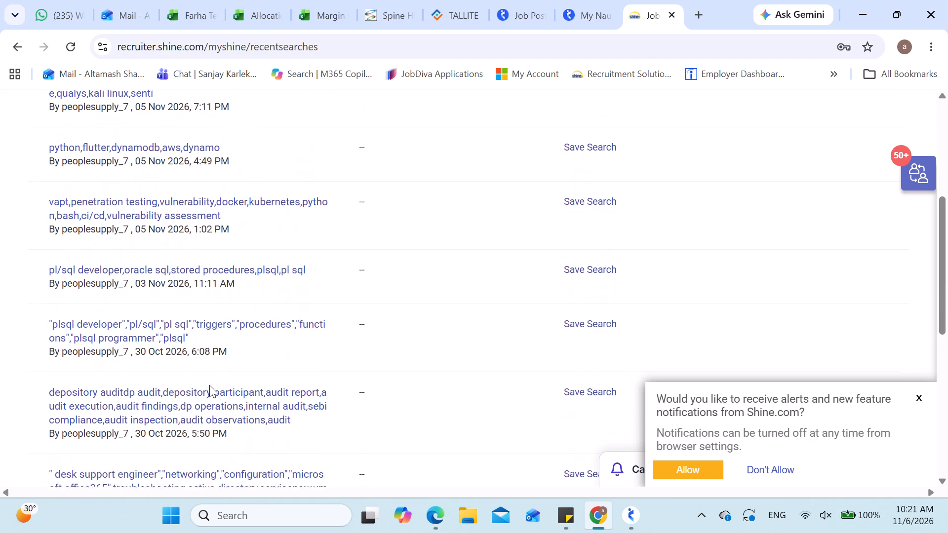
scroll(209, 385, down, 1)
click(171, 245)
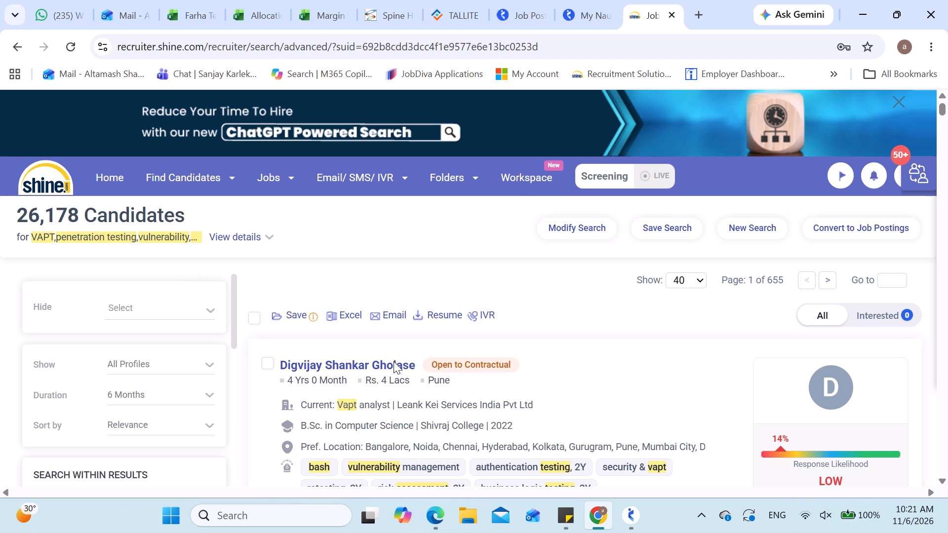
Examine the first candidates in the VAPT results for skills, experience, salary, location, availability and response likelihood.
scroll(394, 361, down, 1)
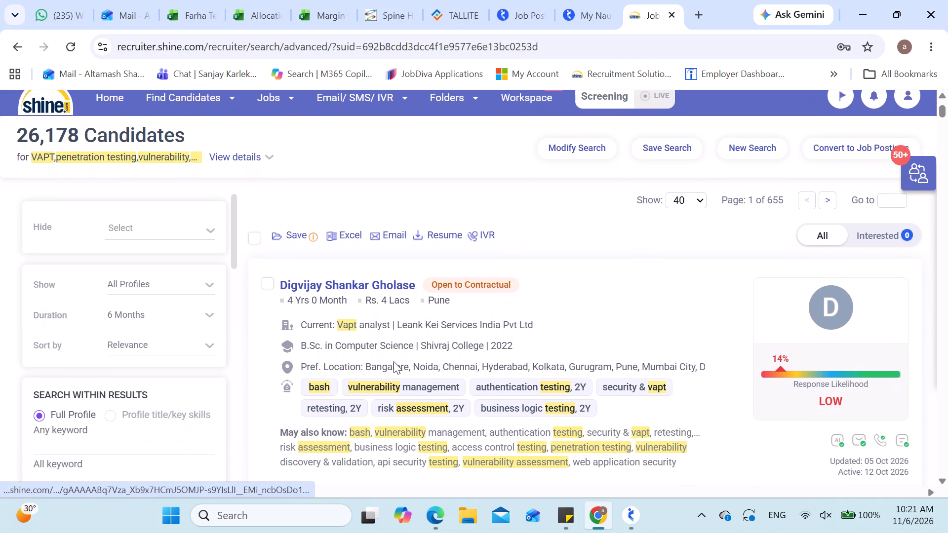
scroll(394, 361, down, 3)
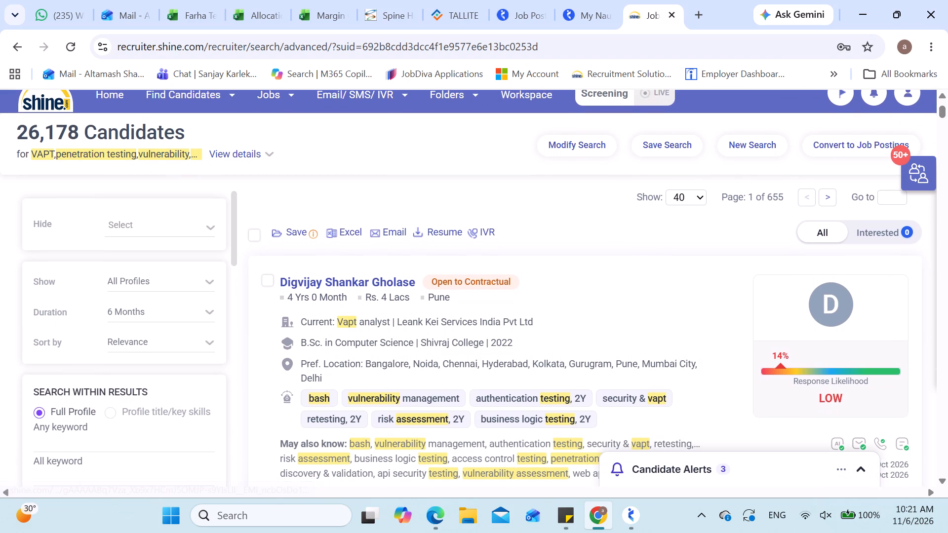
scroll(394, 361, down, 4)
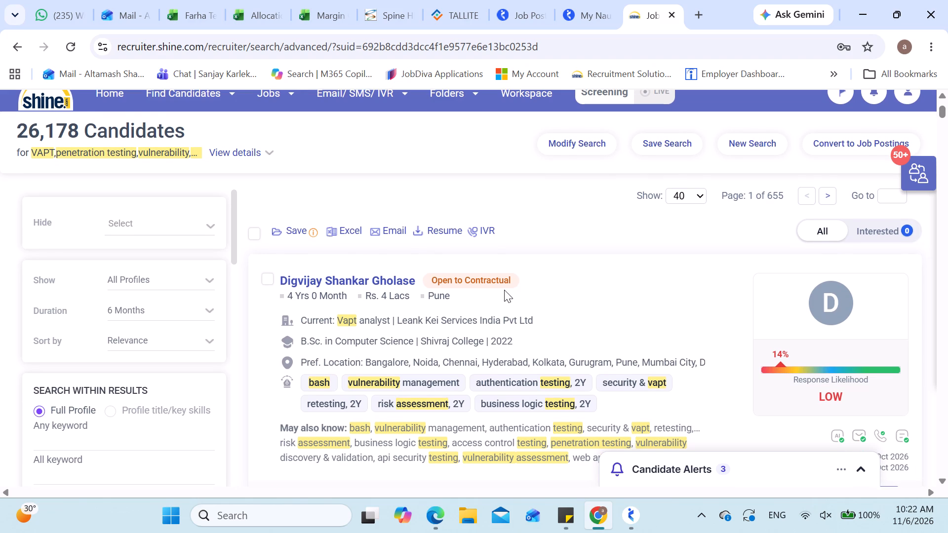
scroll(504, 290, down, 1)
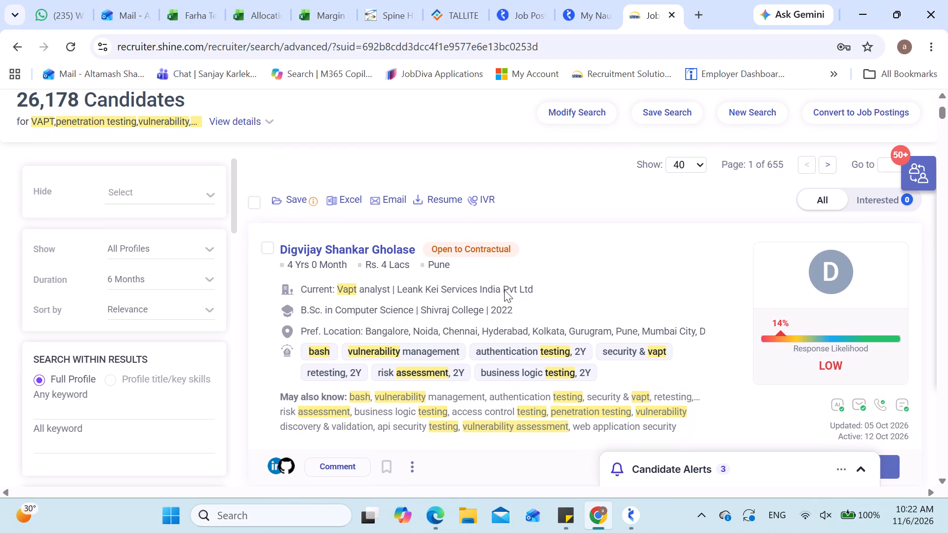
scroll(504, 290, down, 2)
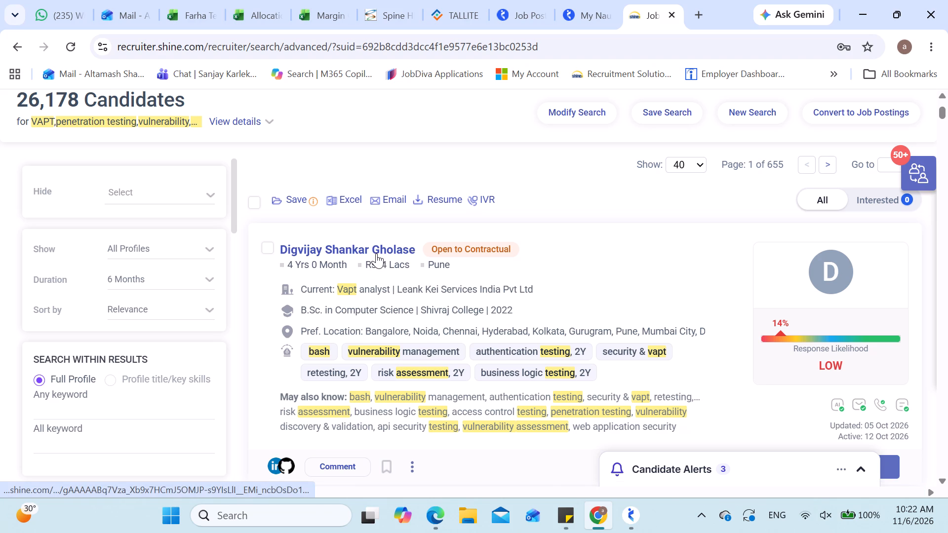
scroll(376, 253, down, 1)
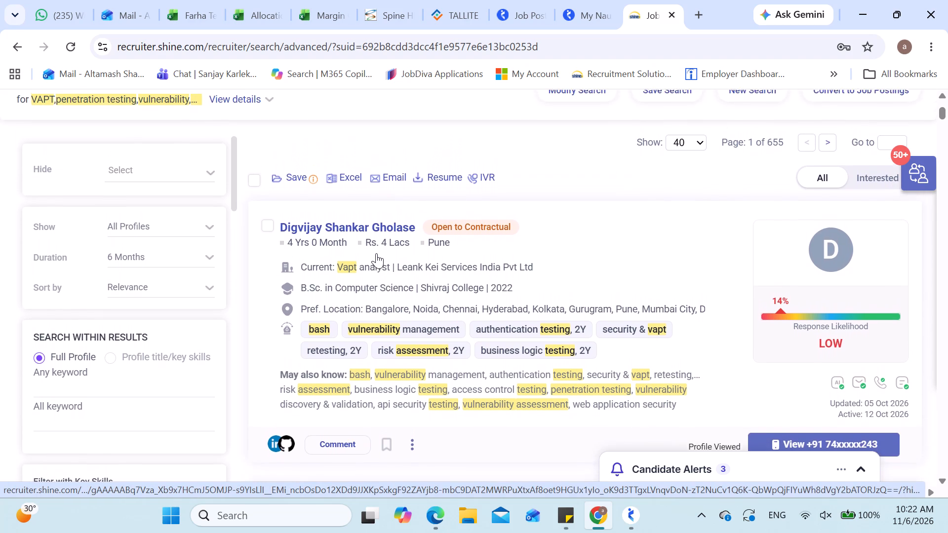
scroll(376, 253, down, 1)
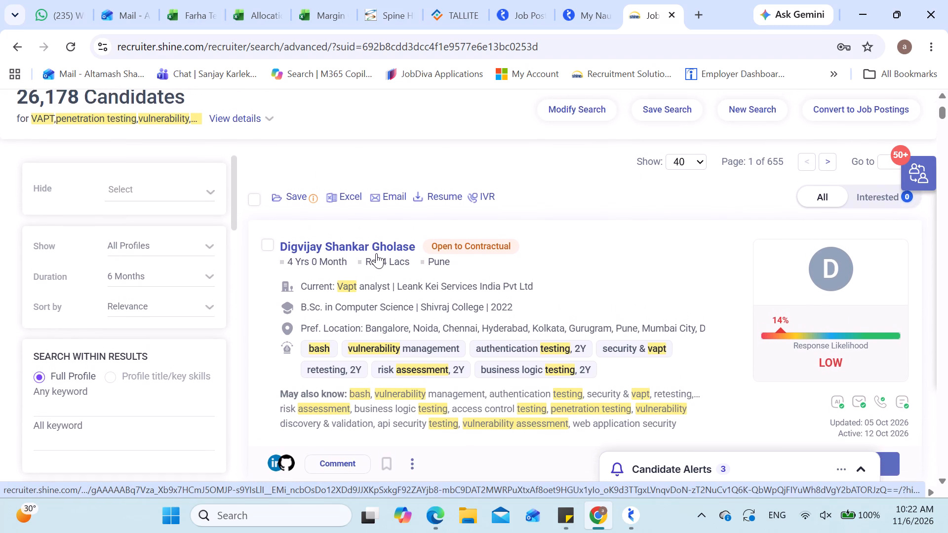
scroll(376, 253, down, 1)
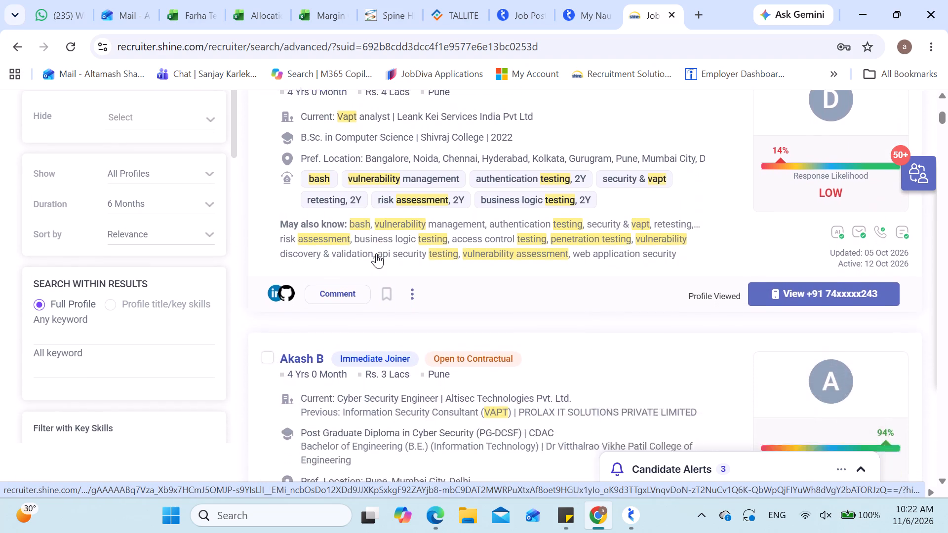
scroll(376, 253, down, 1)
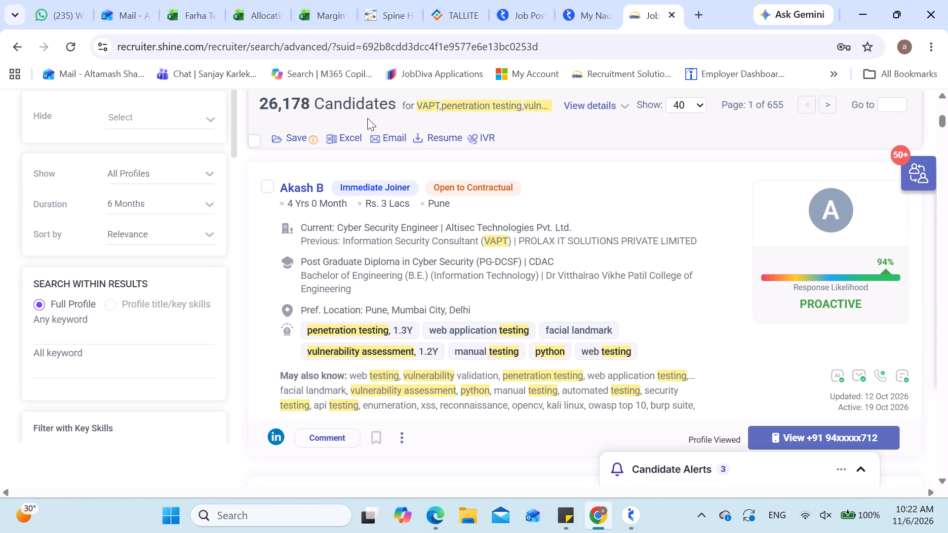
scroll(494, 202, down, 2)
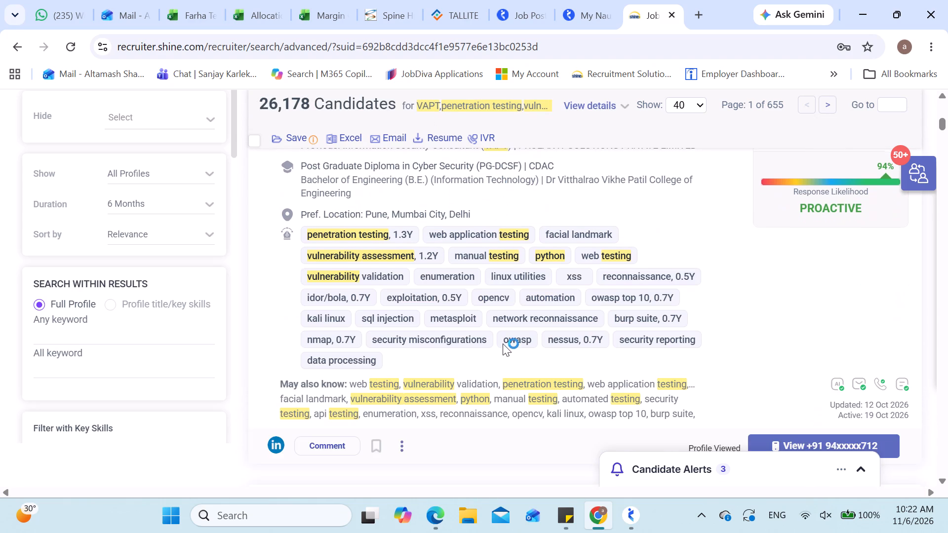
scroll(502, 348, down, 3)
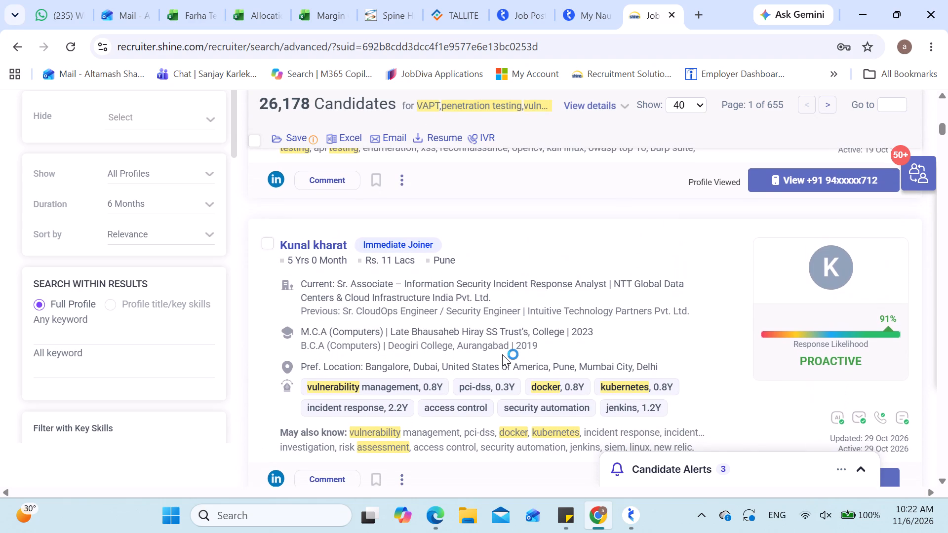
scroll(502, 354, down, 2)
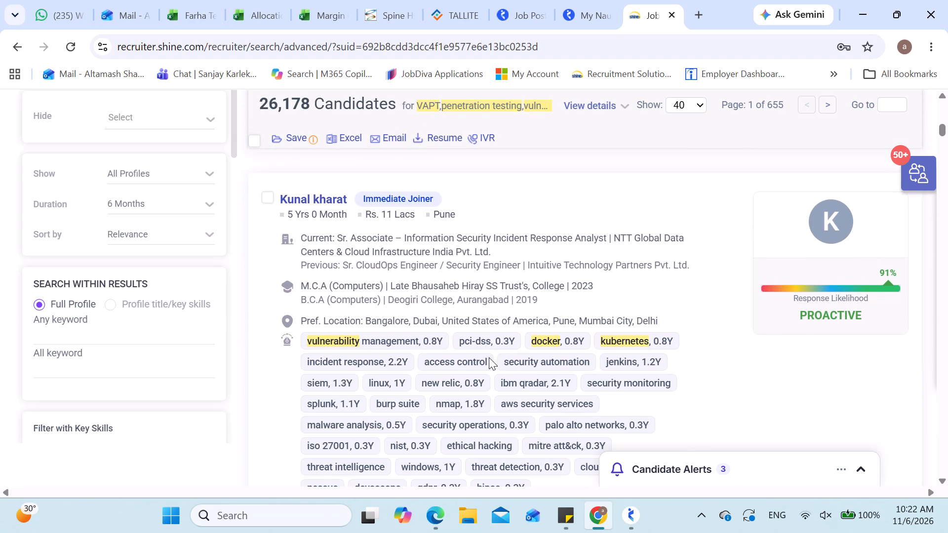
scroll(411, 252, down, 1)
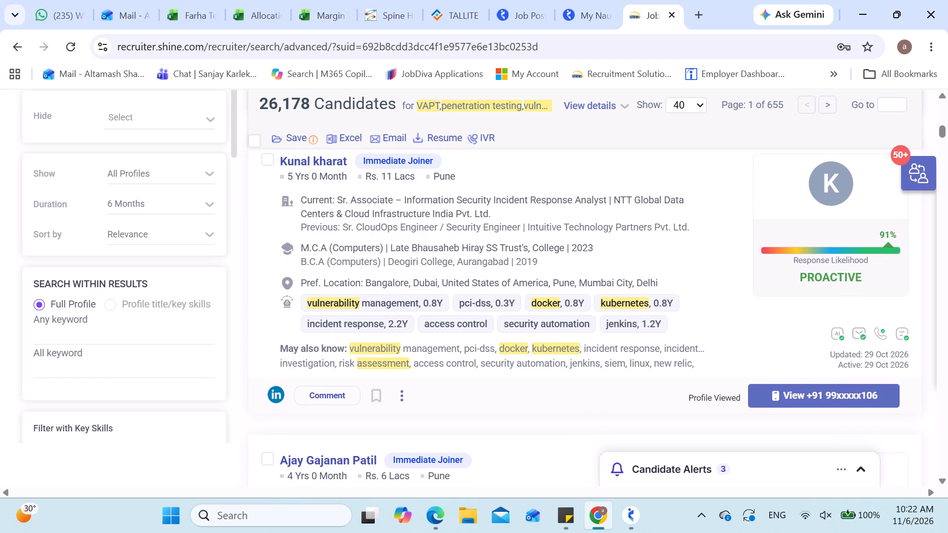
scroll(411, 252, down, 1)
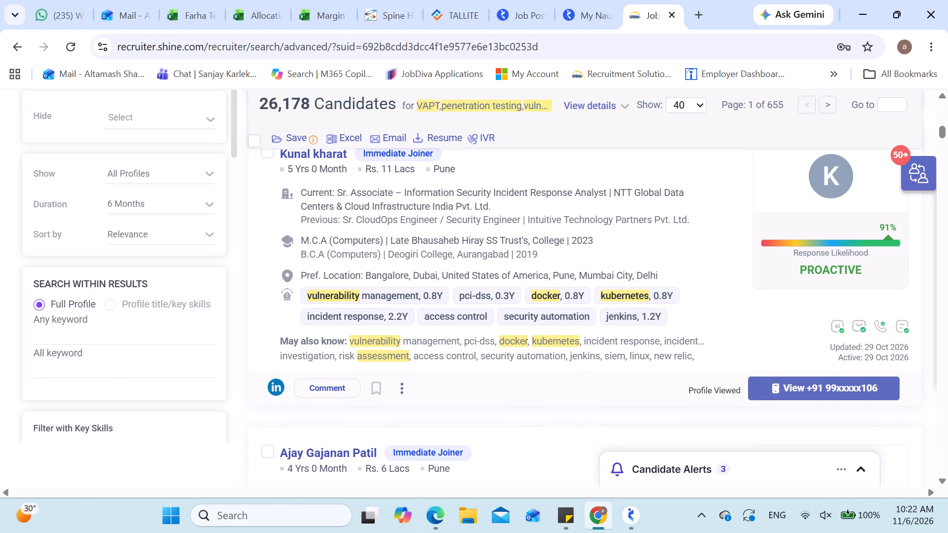
scroll(404, 228, down, 1)
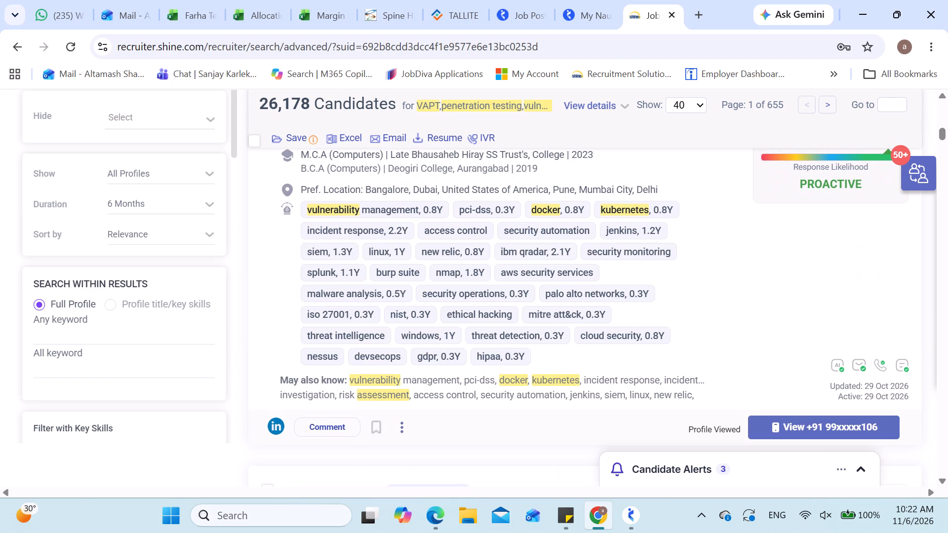
click(431, 169)
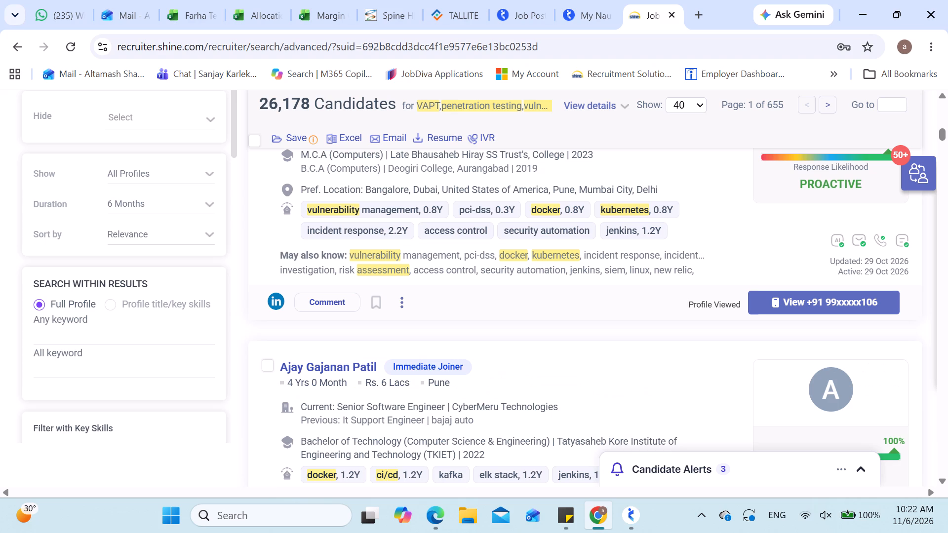
scroll(455, 323, down, 1)
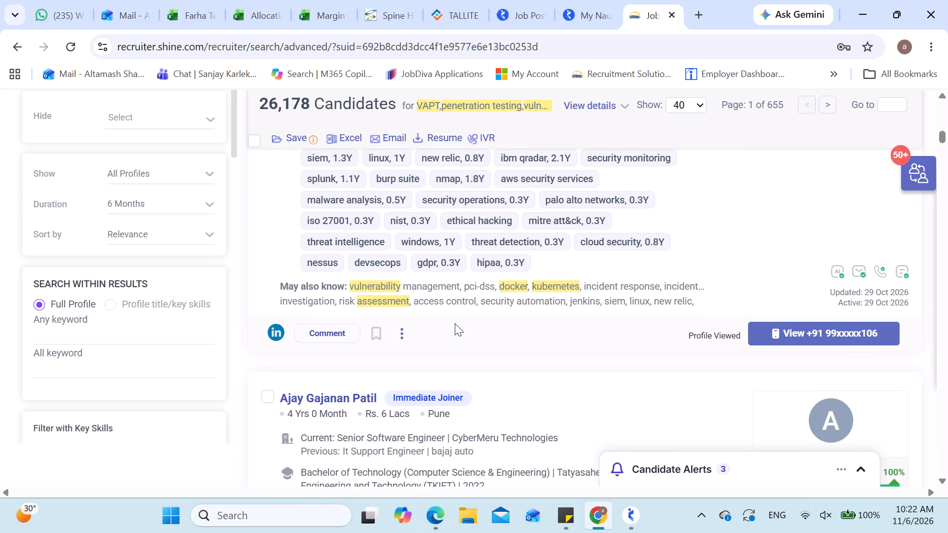
scroll(455, 323, down, 1)
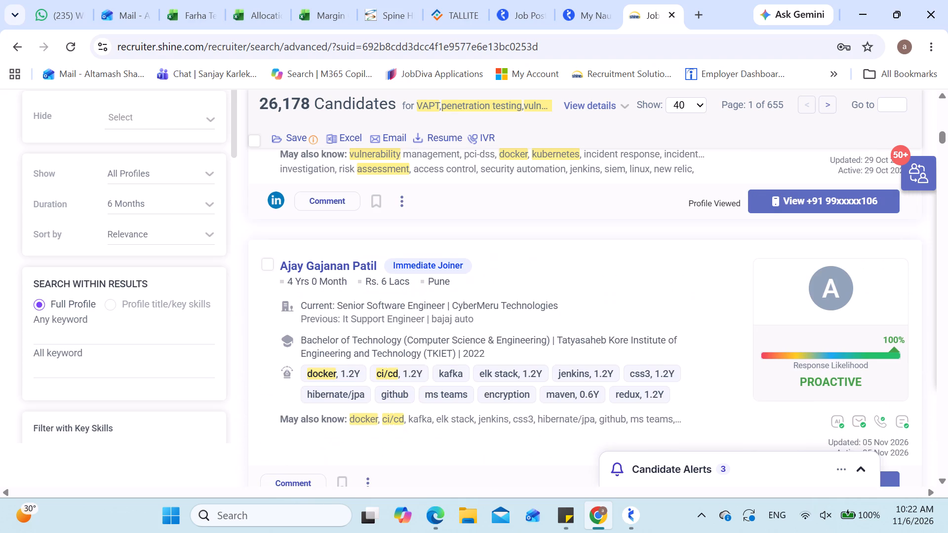
Examine the expanded key skills, experience and availability of the Senior Software Engineer from CyberMeru Technologies in the VAPT results.
scroll(452, 307, down, 1)
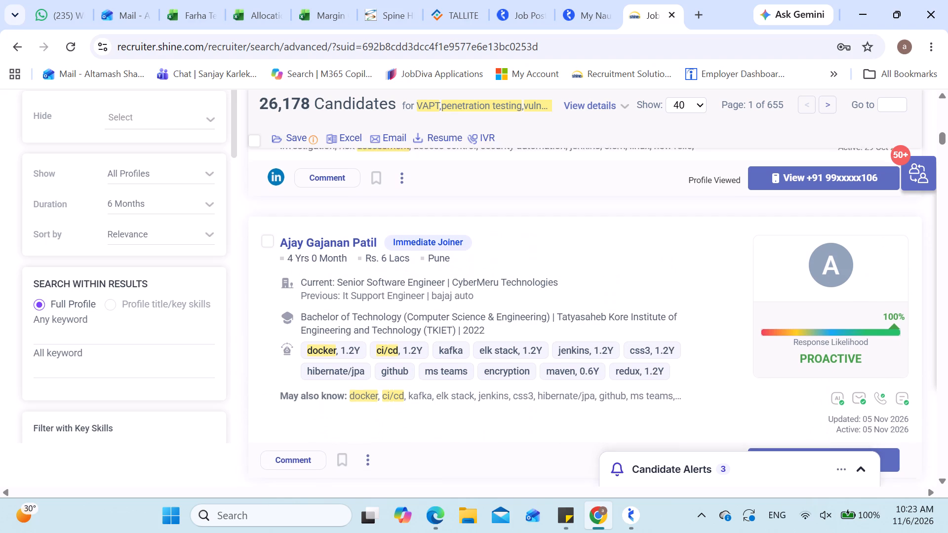
scroll(452, 307, down, 2)
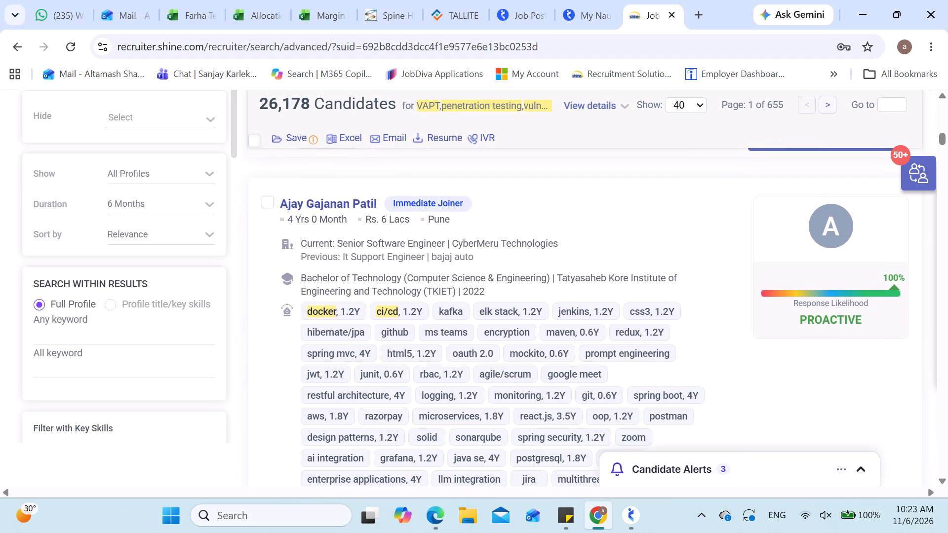
scroll(452, 307, down, 2)
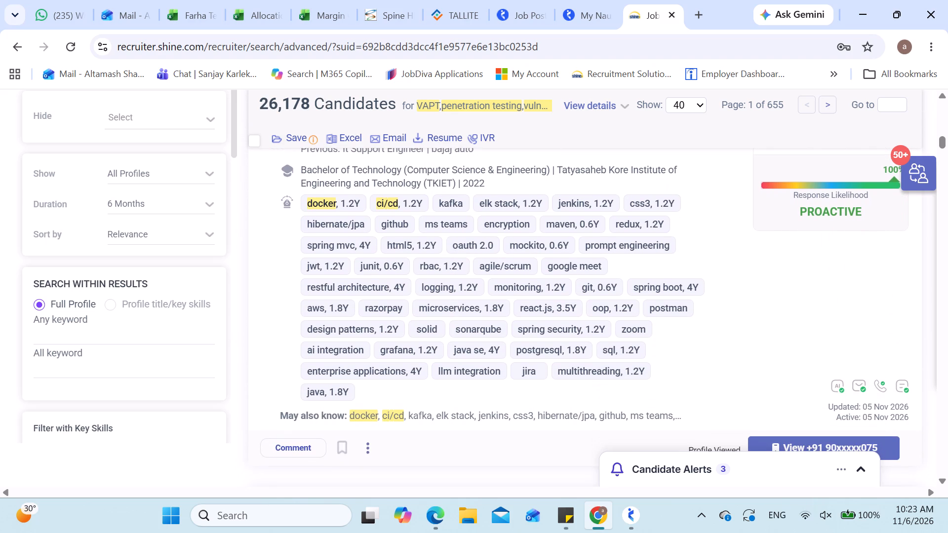
scroll(452, 307, up, 1)
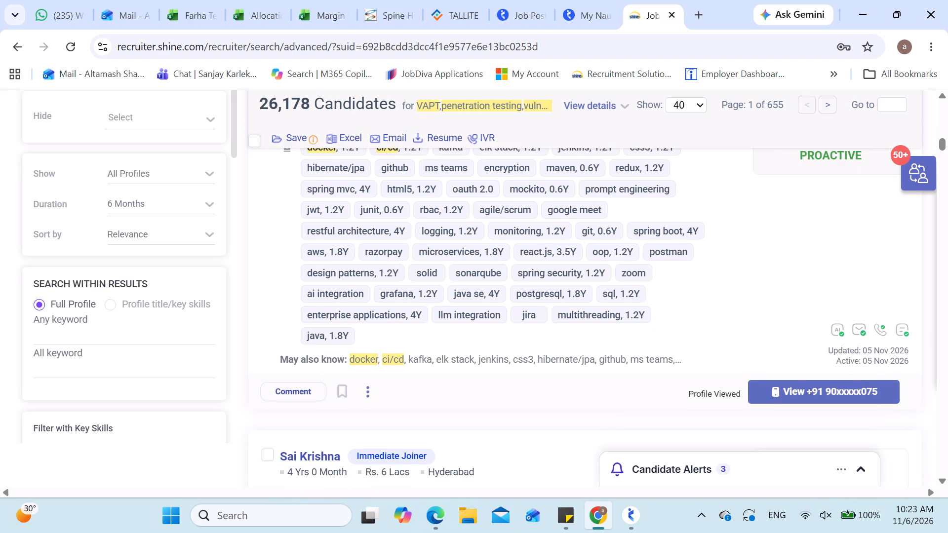
scroll(452, 307, up, 2)
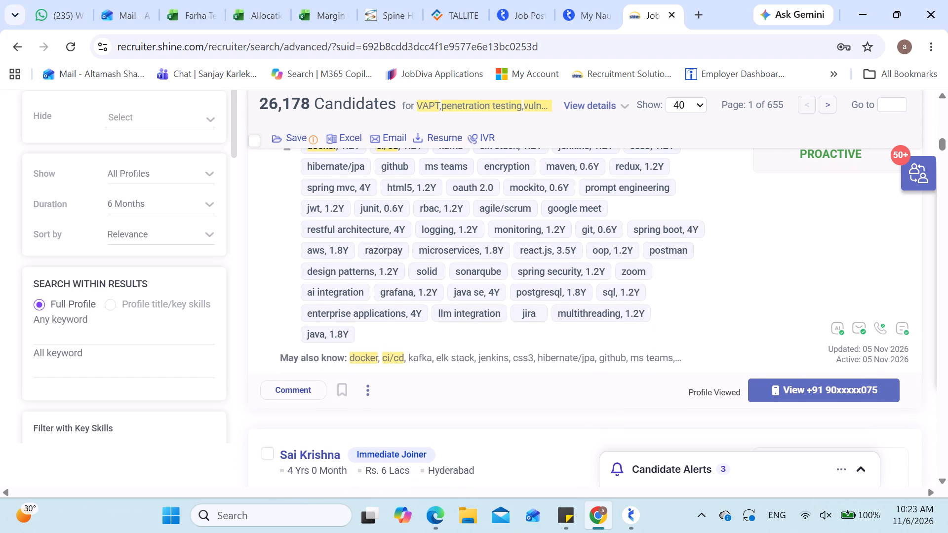
scroll(452, 307, up, 1)
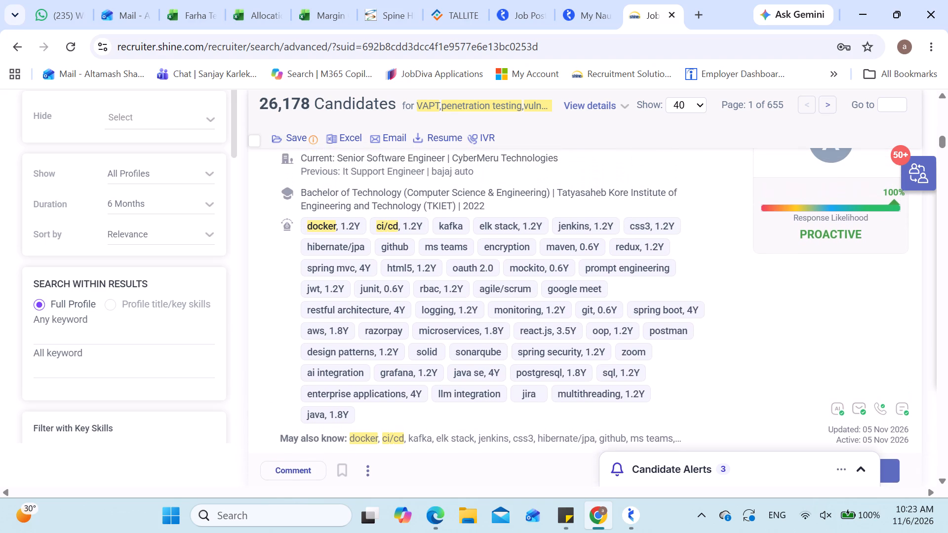
scroll(452, 307, up, 1)
scroll(452, 307, down, 1)
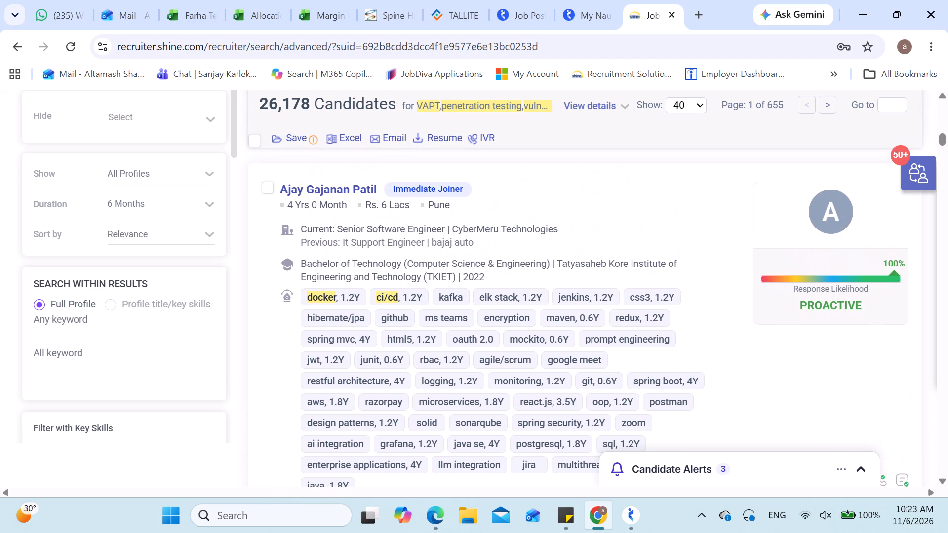
scroll(452, 307, down, 2)
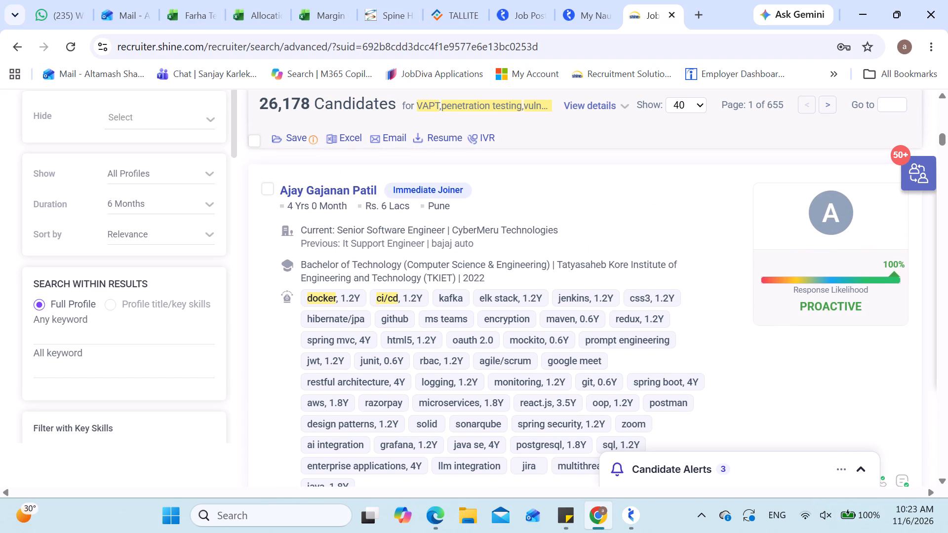
scroll(452, 307, down, 3)
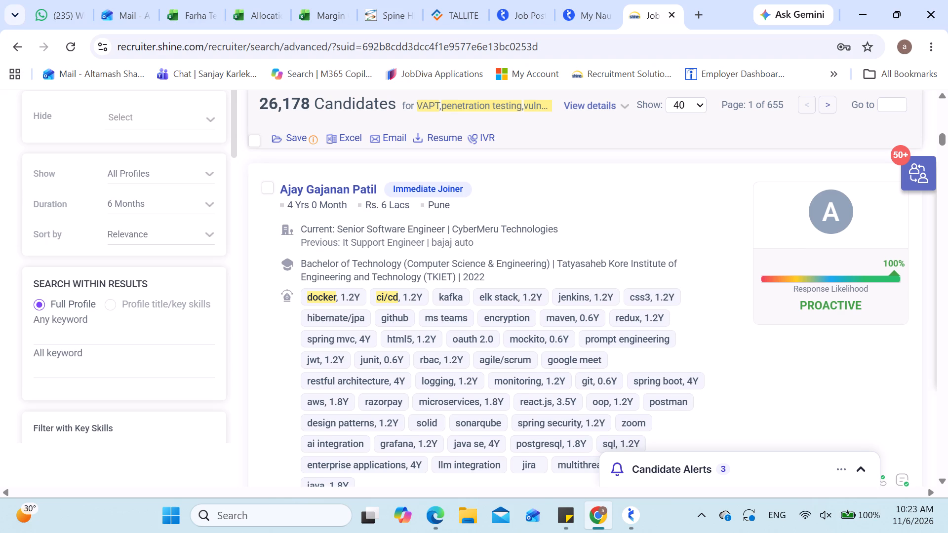
scroll(452, 307, down, 4)
Review the security skills and profiles of the Step Strong Software Solutions SOC Analyst and the Tata Consultancy Services telecom analyst.
scroll(452, 307, down, 2)
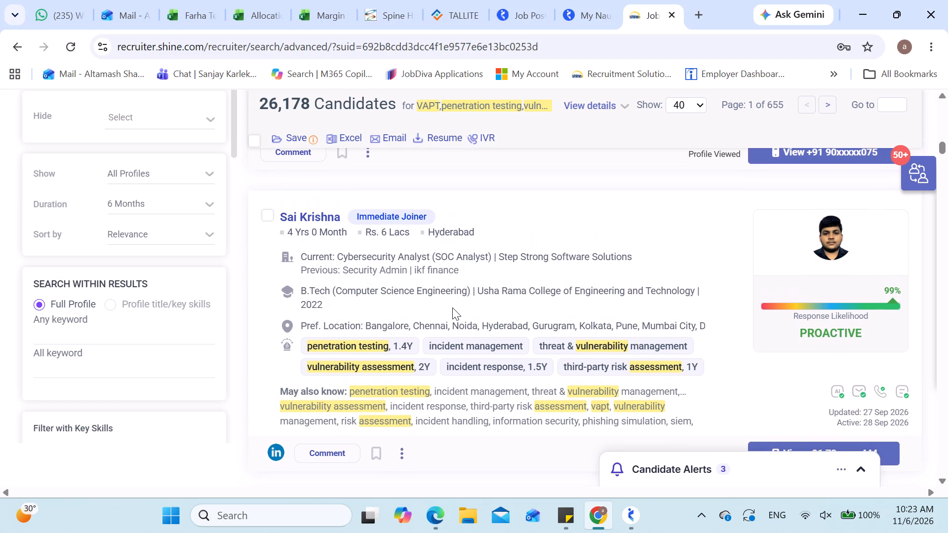
scroll(452, 307, down, 3)
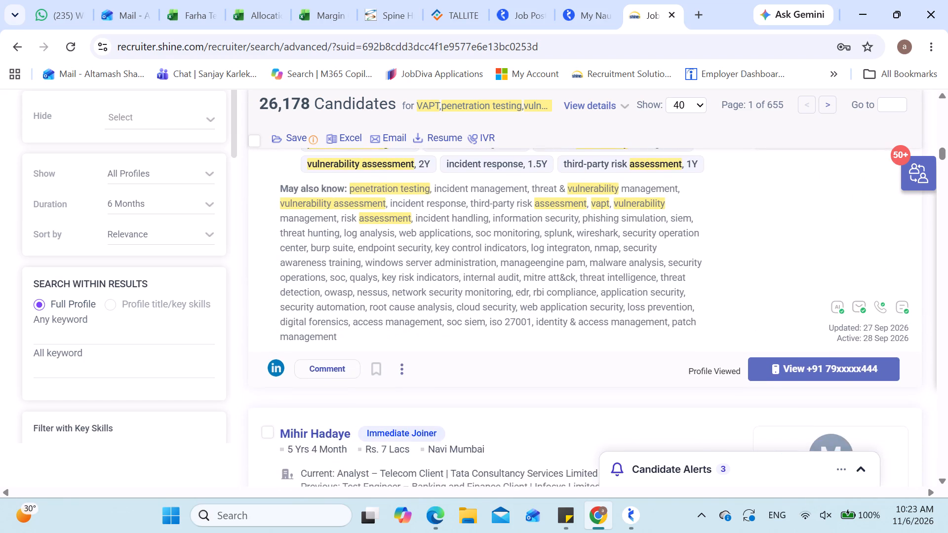
scroll(452, 307, down, 2)
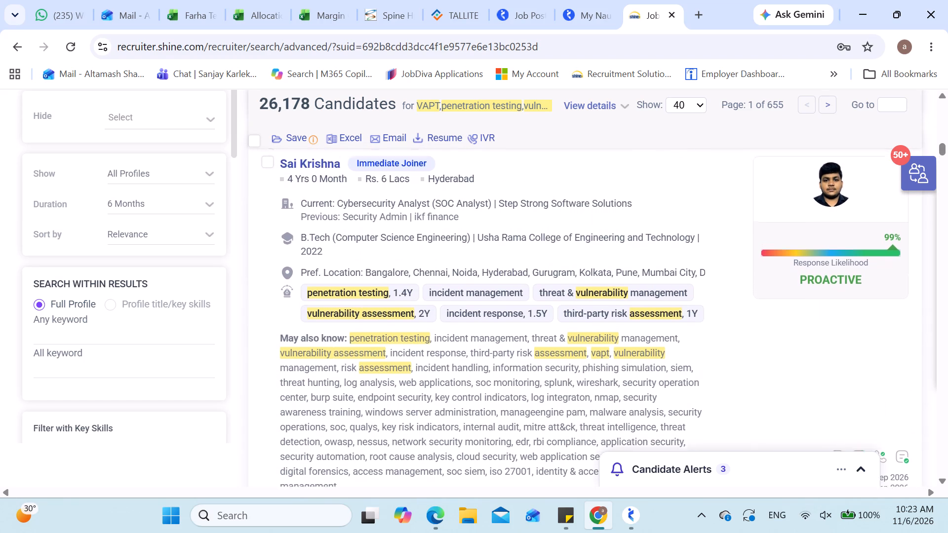
scroll(452, 307, down, 1)
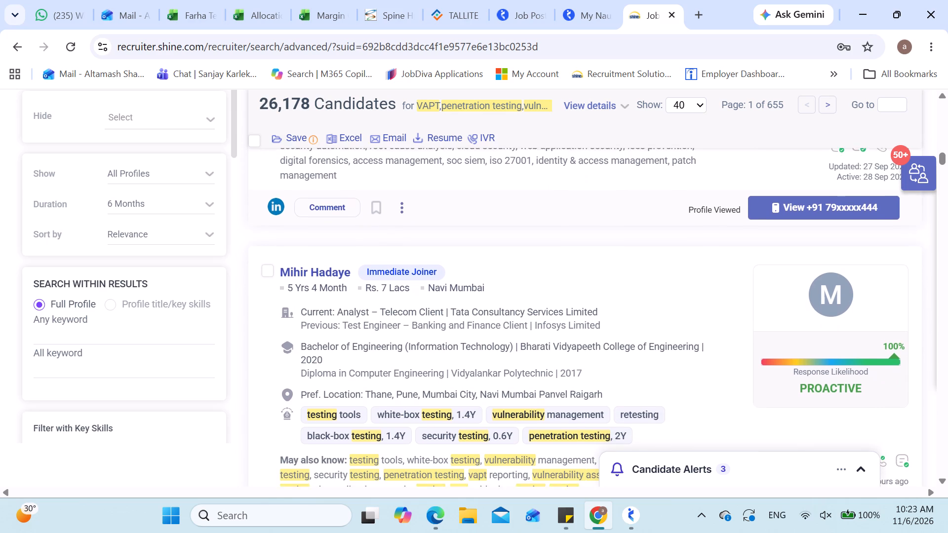
scroll(452, 307, down, 1)
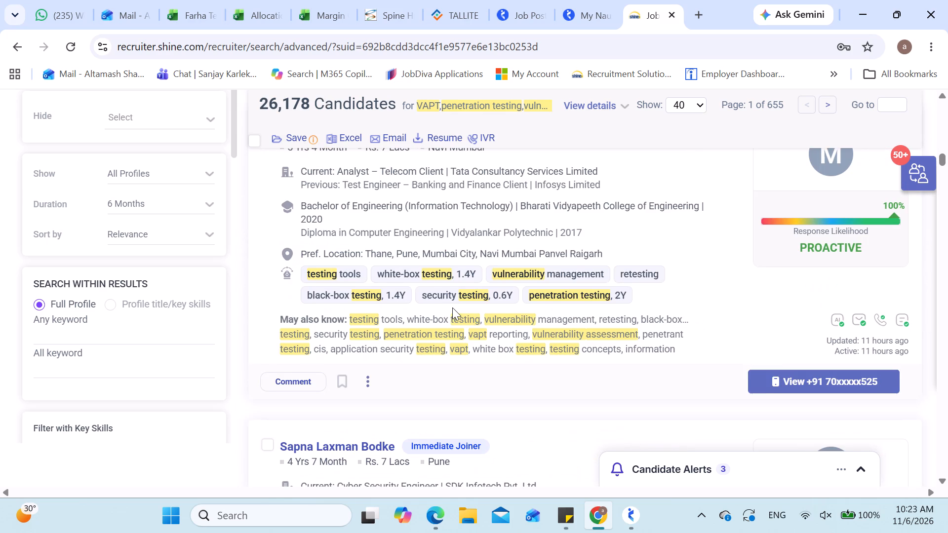
scroll(452, 307, up, 1)
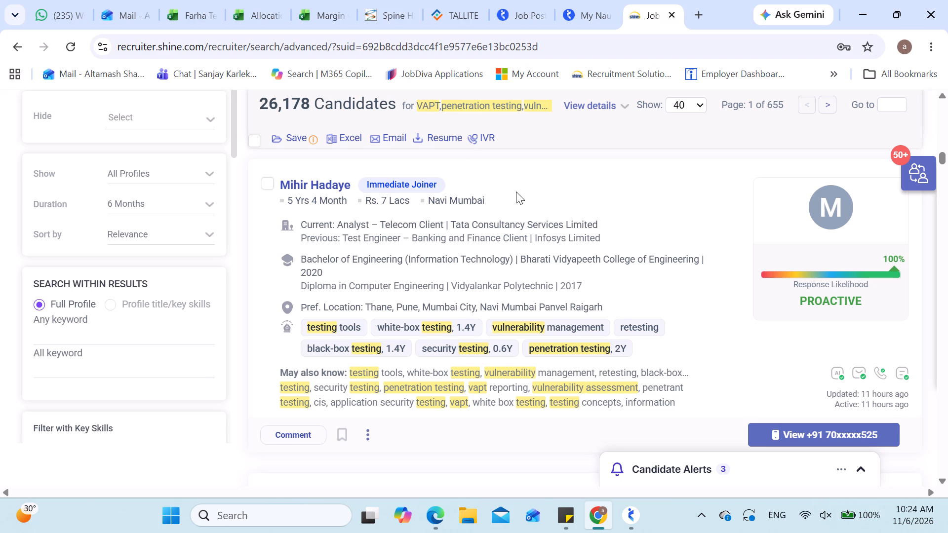
scroll(516, 191, down, 2)
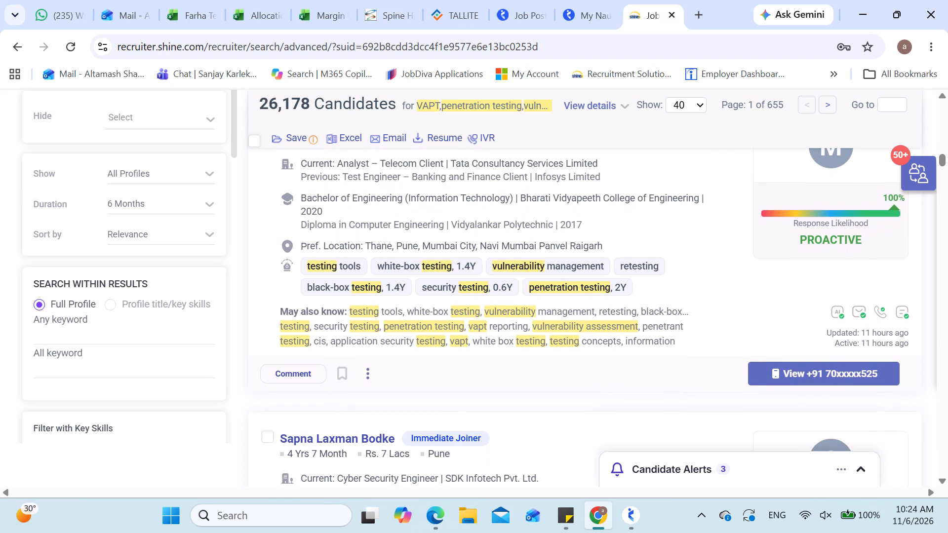
Review the skills and profiles of the SDK Infotech Cyber Security Engineer and the Paramatrix Technologies Devops Engineer.
scroll(516, 191, down, 1)
scroll(512, 338, down, 1)
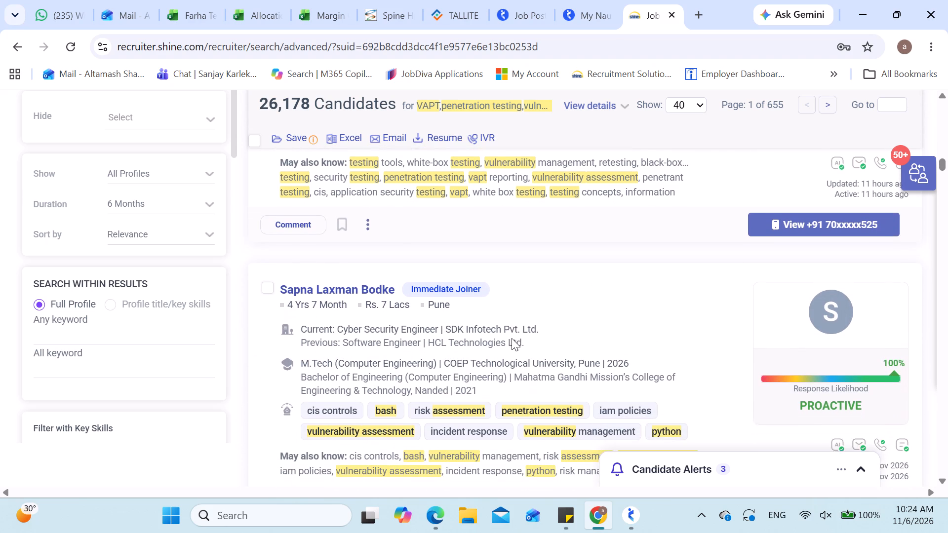
scroll(512, 338, down, 2)
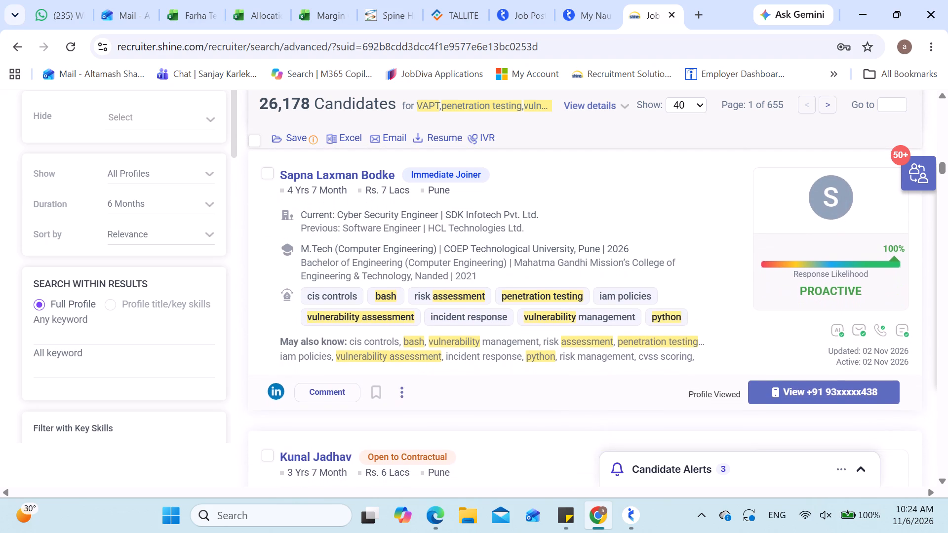
scroll(512, 338, down, 3)
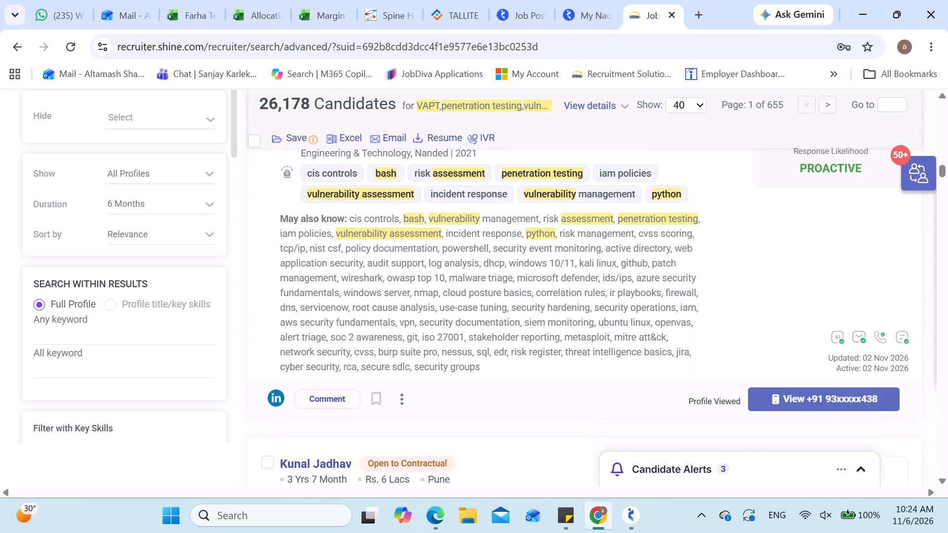
scroll(512, 338, down, 2)
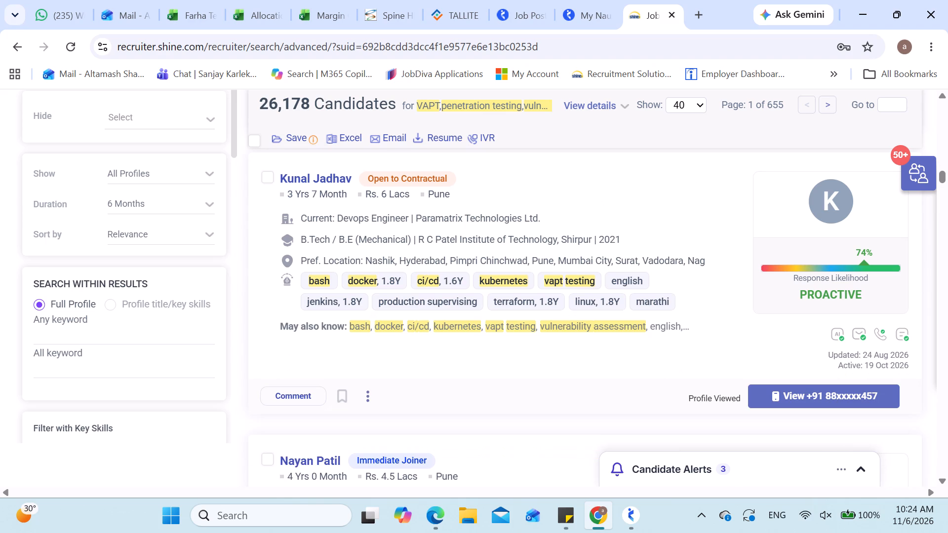
Check the TALLITE applicant tracking workbench and the Spine HR page.
click(436, 5)
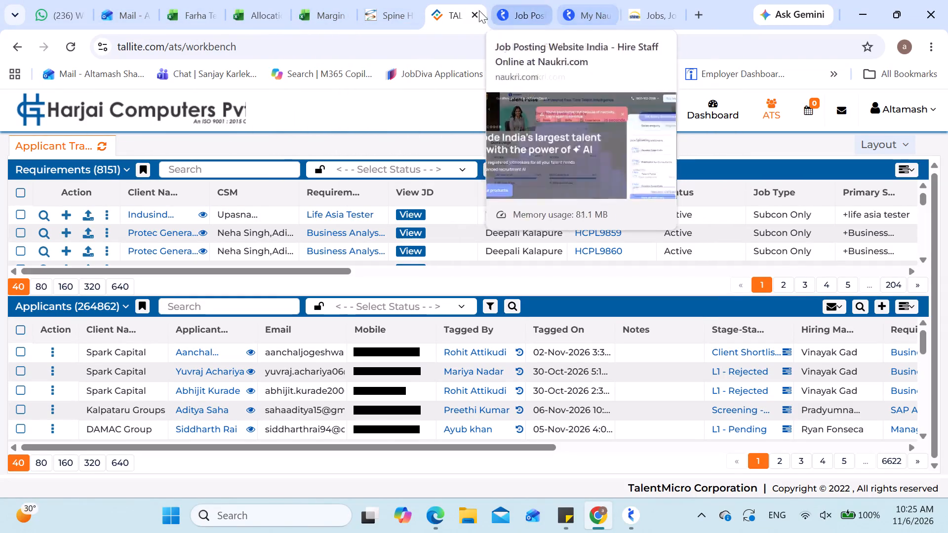
click(376, 5)
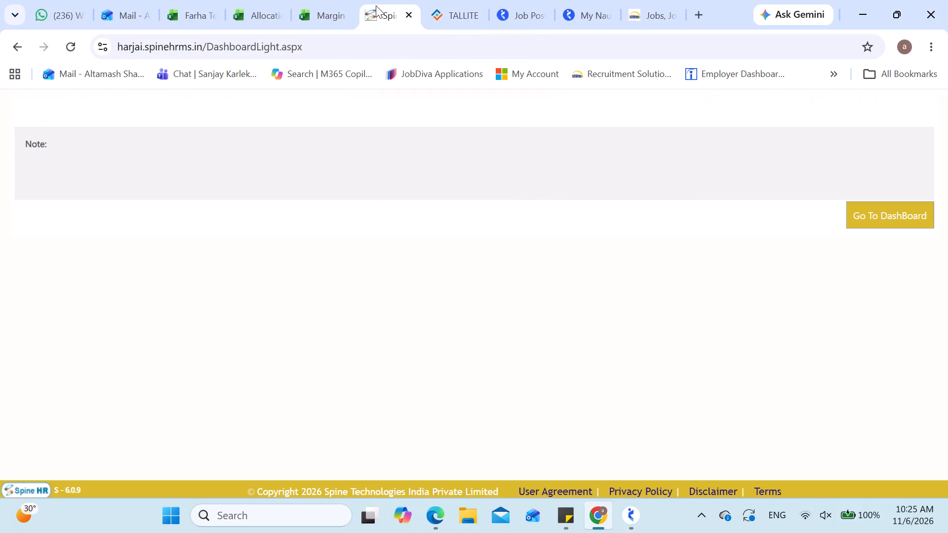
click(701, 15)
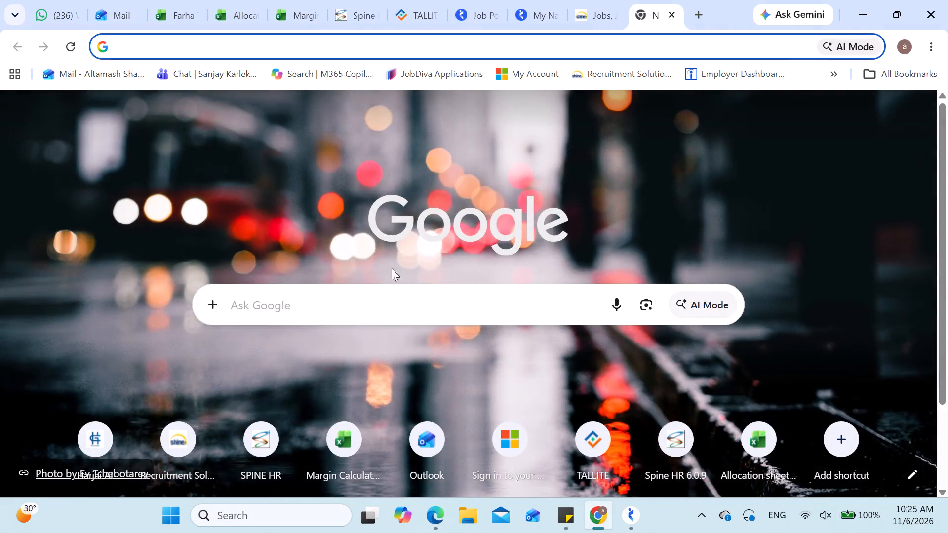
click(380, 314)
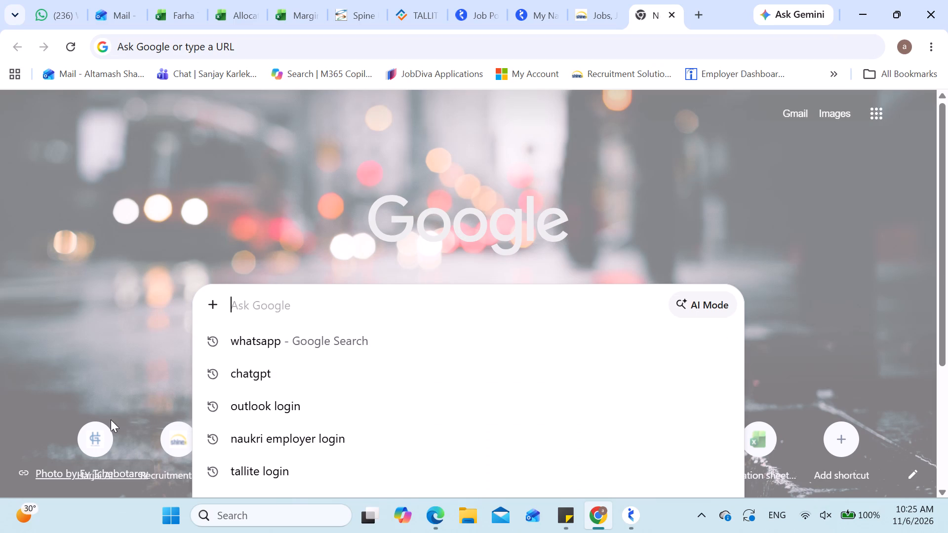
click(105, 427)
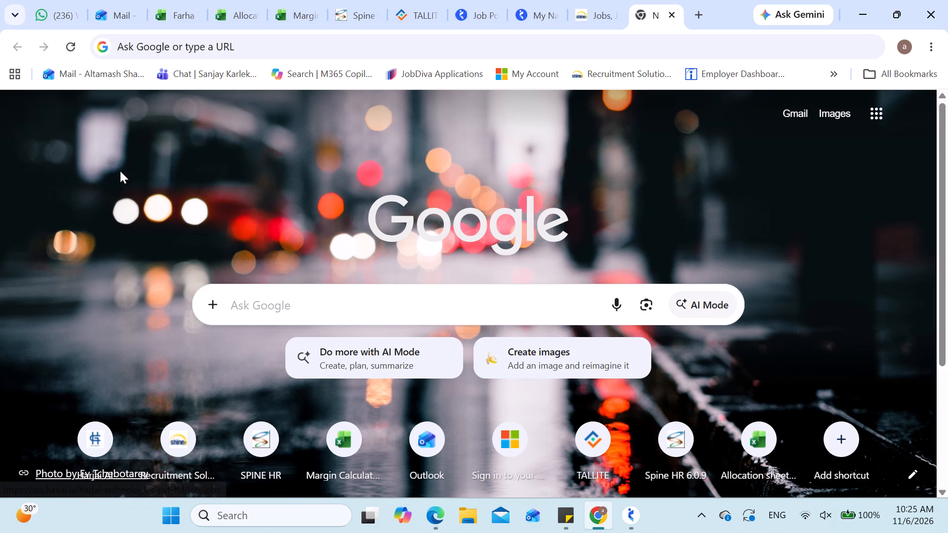
Return to Shine's VAPT results and examine the Paramatrix Devops Engineer, the TCS Cyber Security Engineer and the Innover Systems red team intern.
click(575, 0)
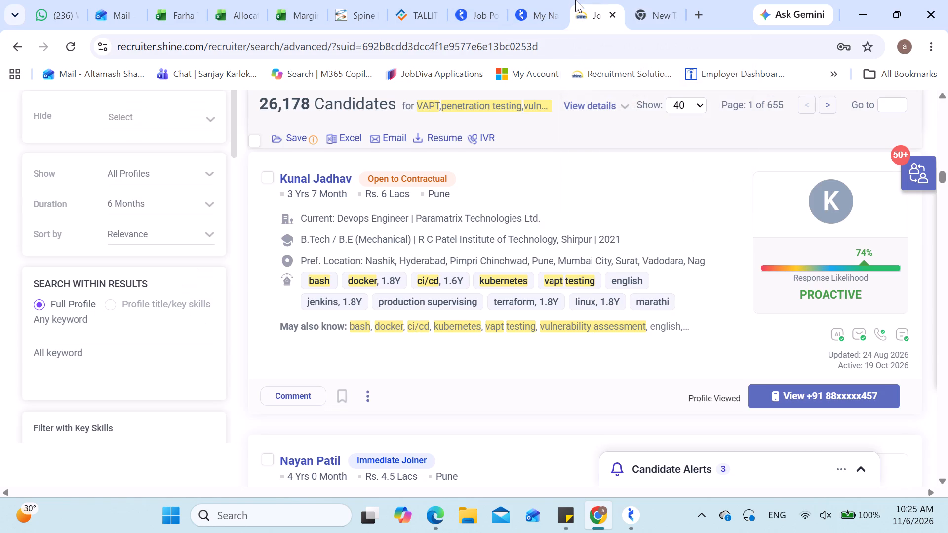
scroll(619, 202, up, 1)
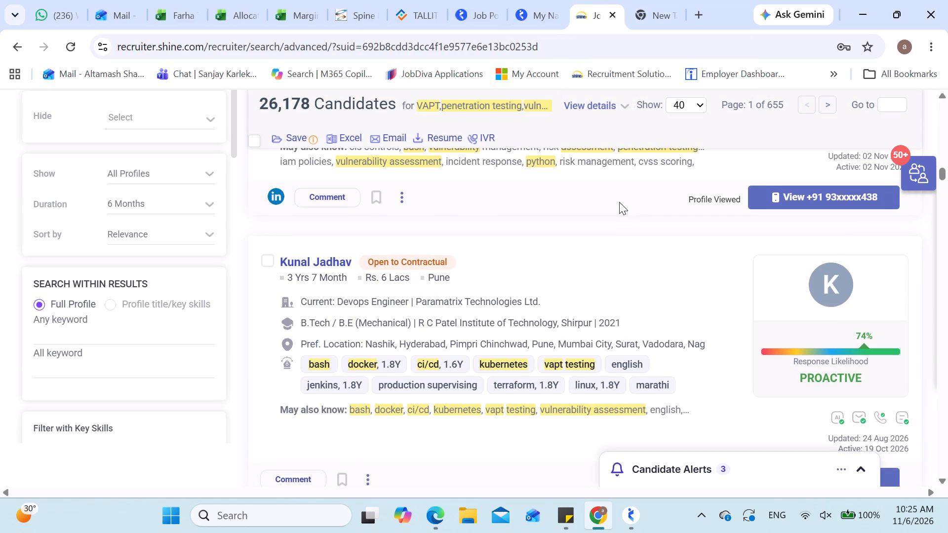
scroll(619, 200, down, 1)
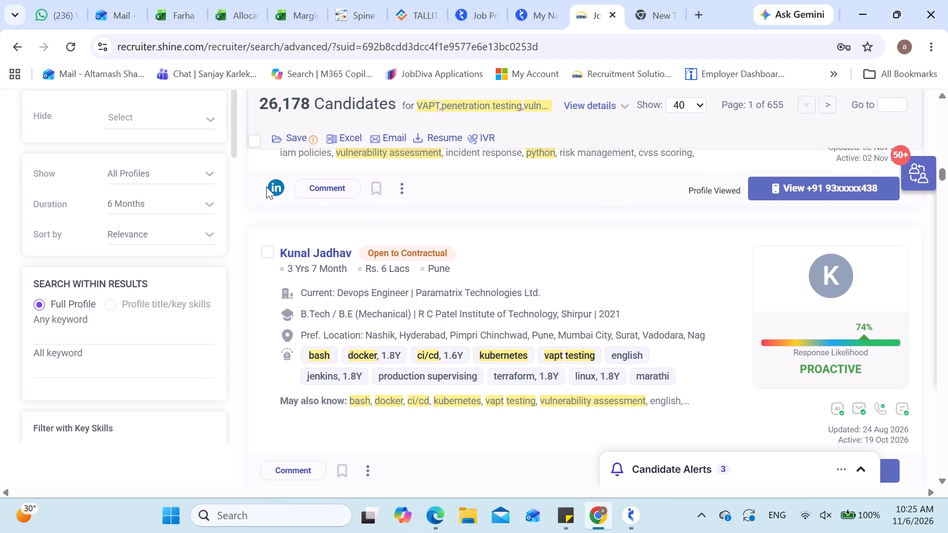
scroll(266, 187, down, 1)
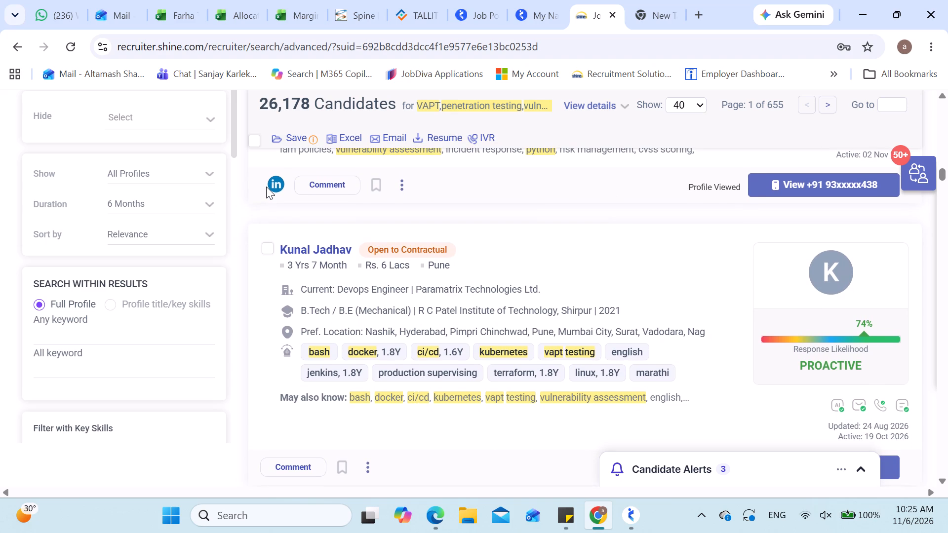
scroll(266, 187, down, 2)
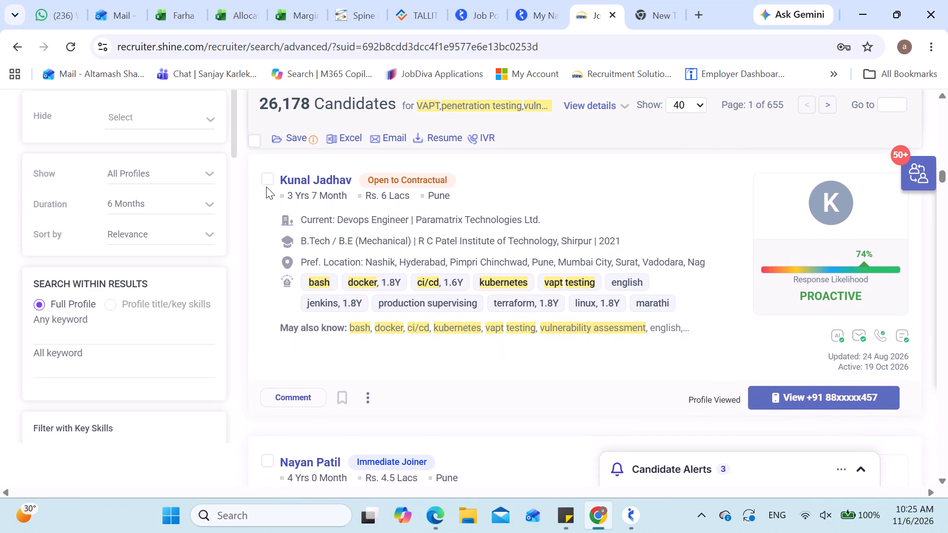
scroll(266, 187, down, 3)
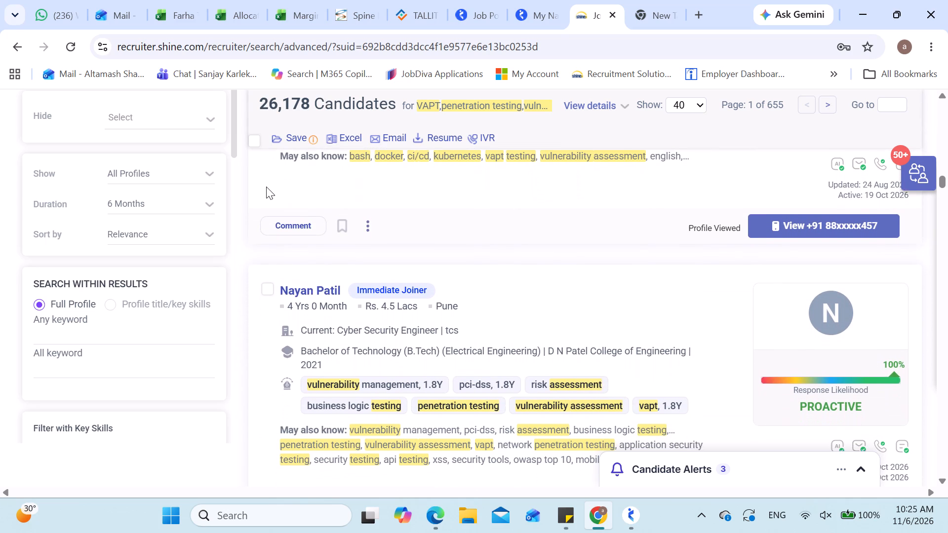
scroll(266, 187, down, 1)
scroll(416, 256, down, 1)
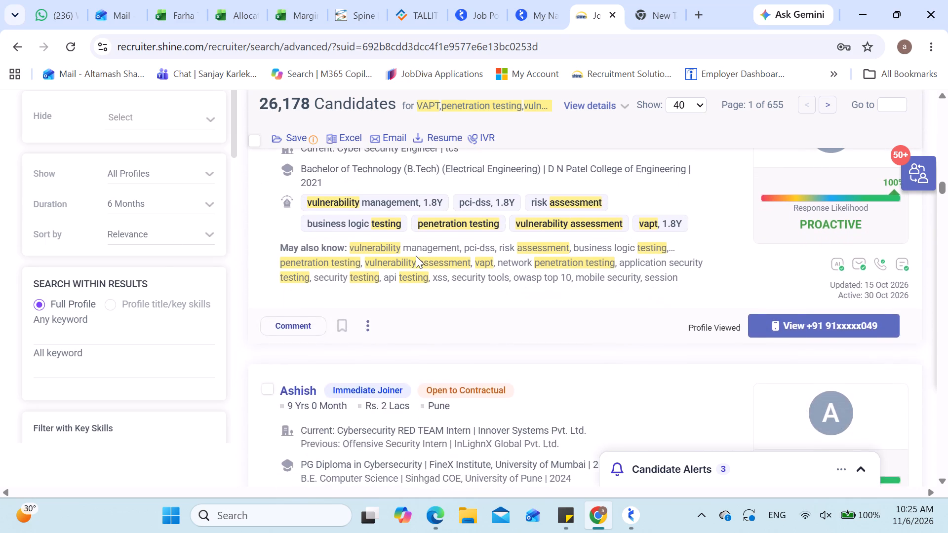
scroll(416, 256, down, 4)
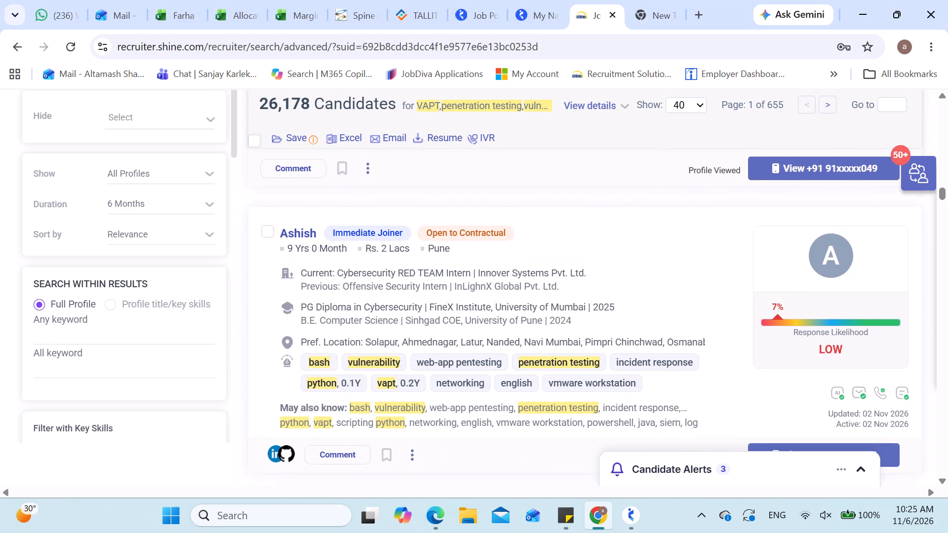
Examine the experience, education and skills of the Textron India AWS Cloud & Kubernetes Operations Engineer in the VAPT results.
scroll(416, 256, down, 4)
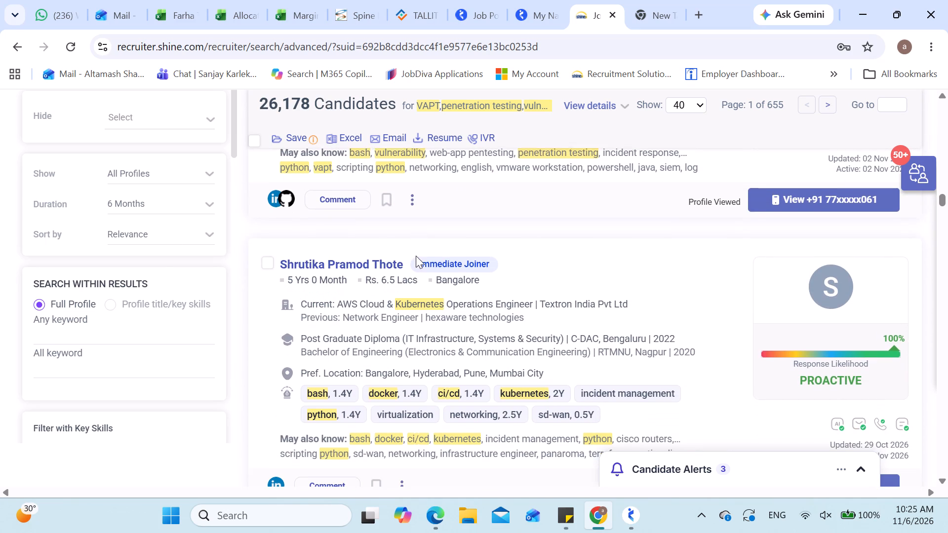
scroll(416, 256, down, 1)
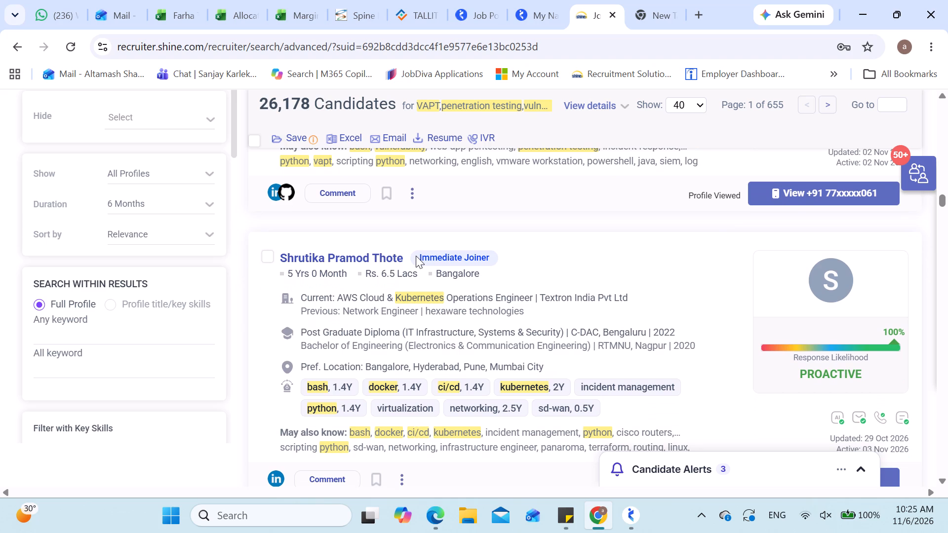
scroll(416, 256, down, 3)
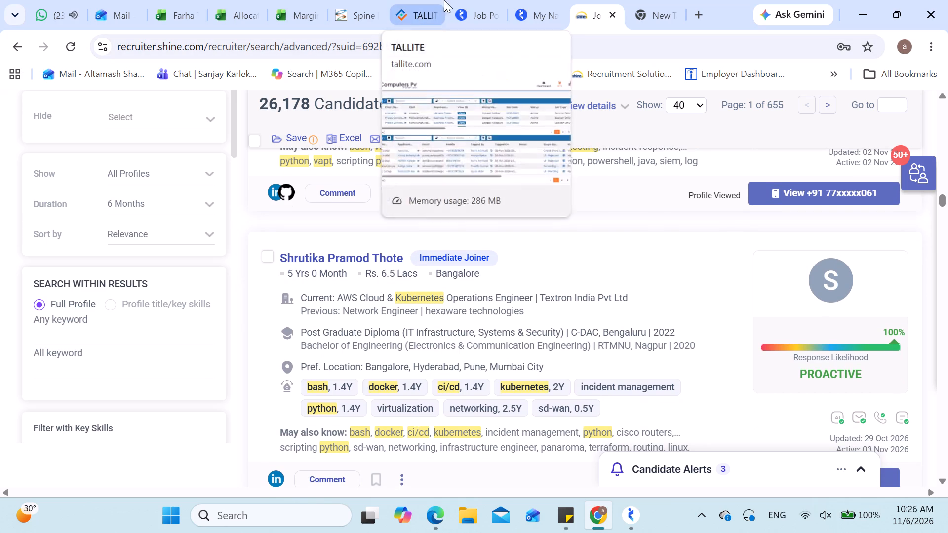
click(657, 0)
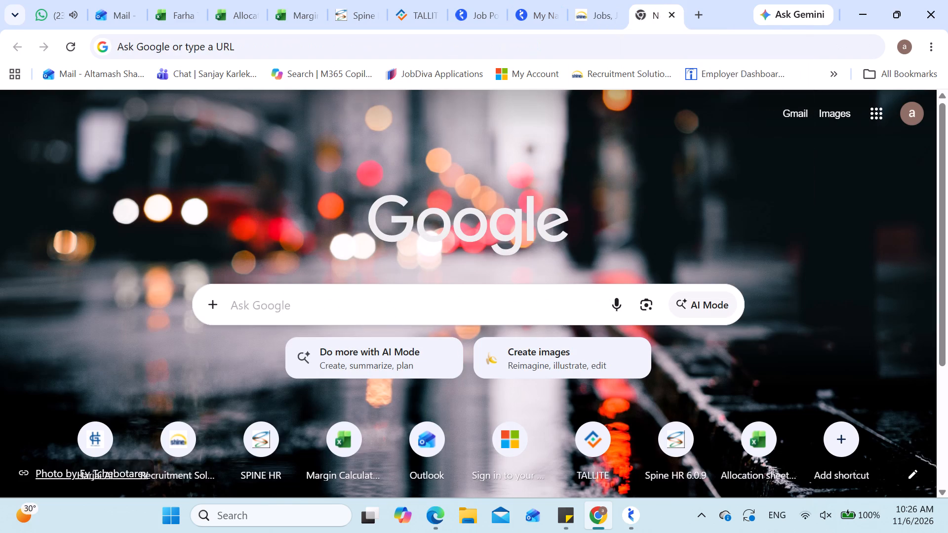
click(456, 307)
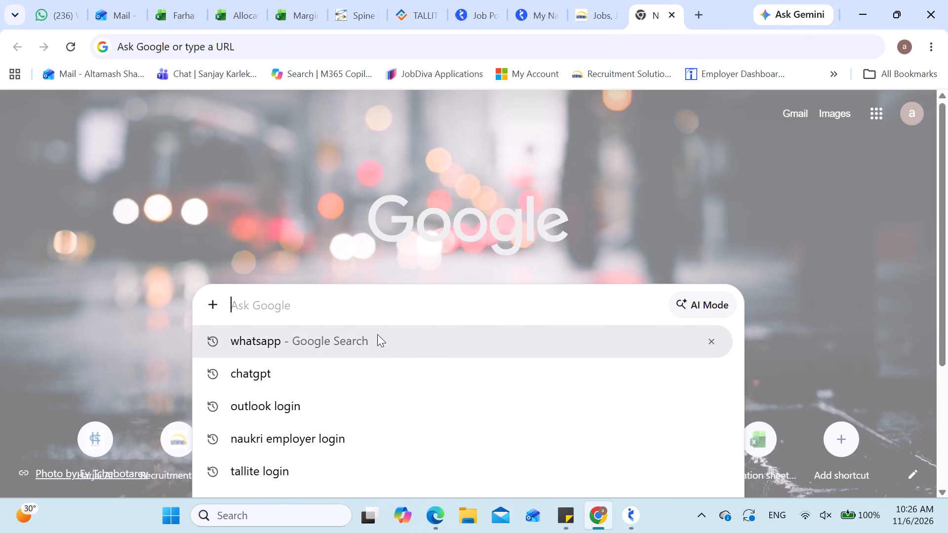
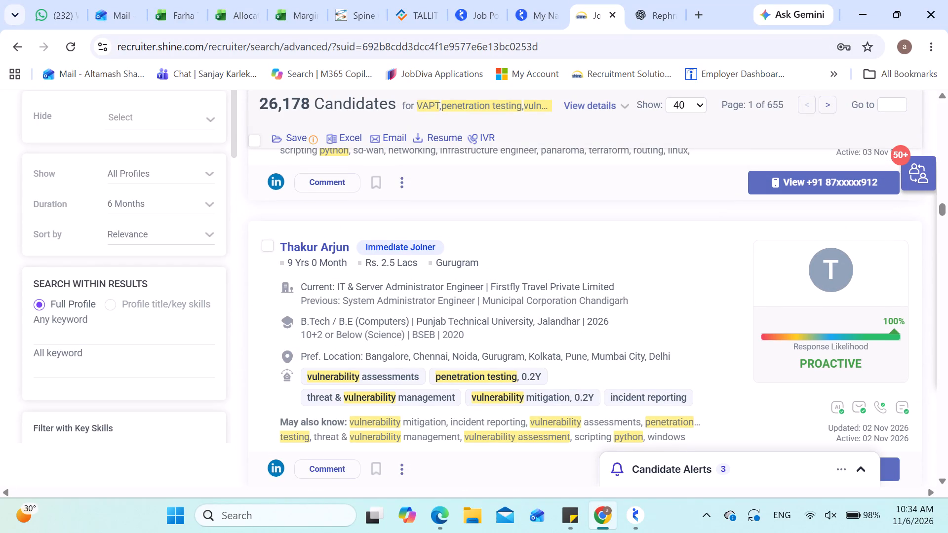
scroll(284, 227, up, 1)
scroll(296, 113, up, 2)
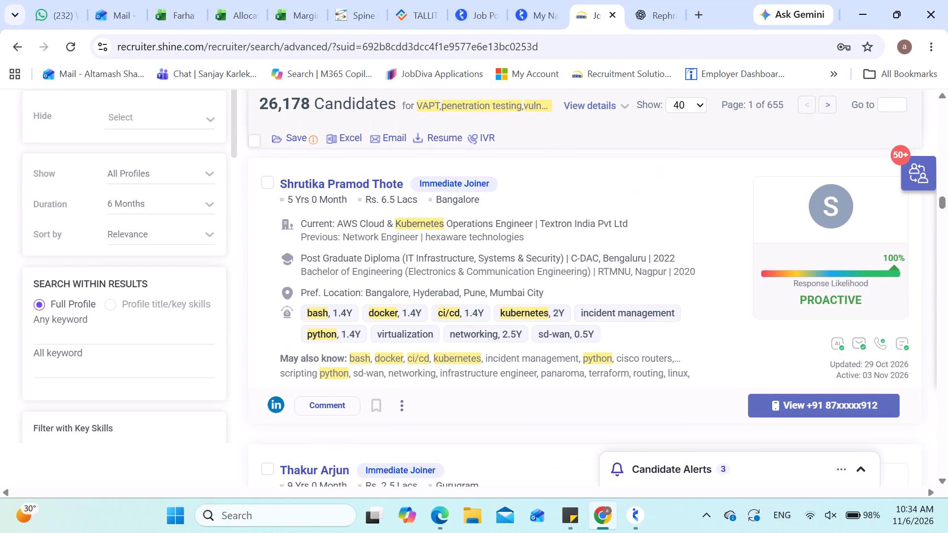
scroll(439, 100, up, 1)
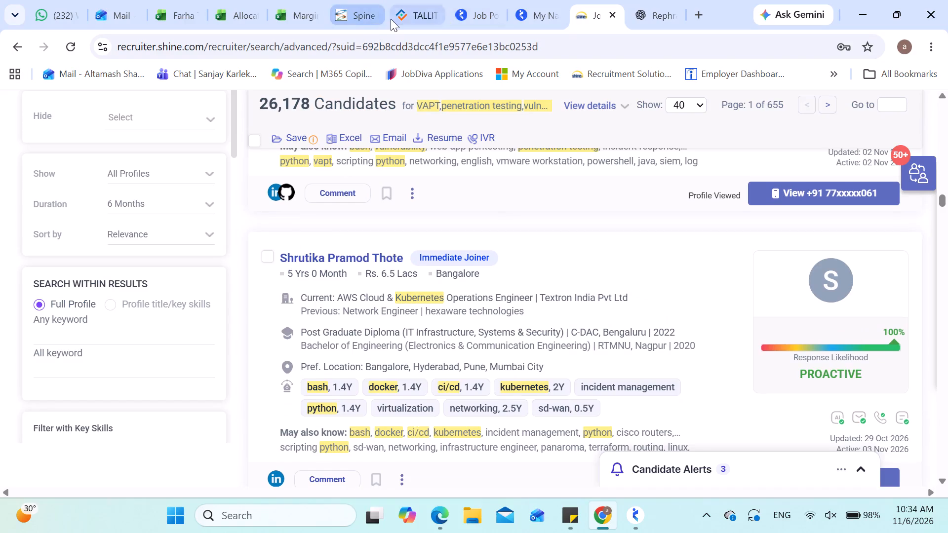
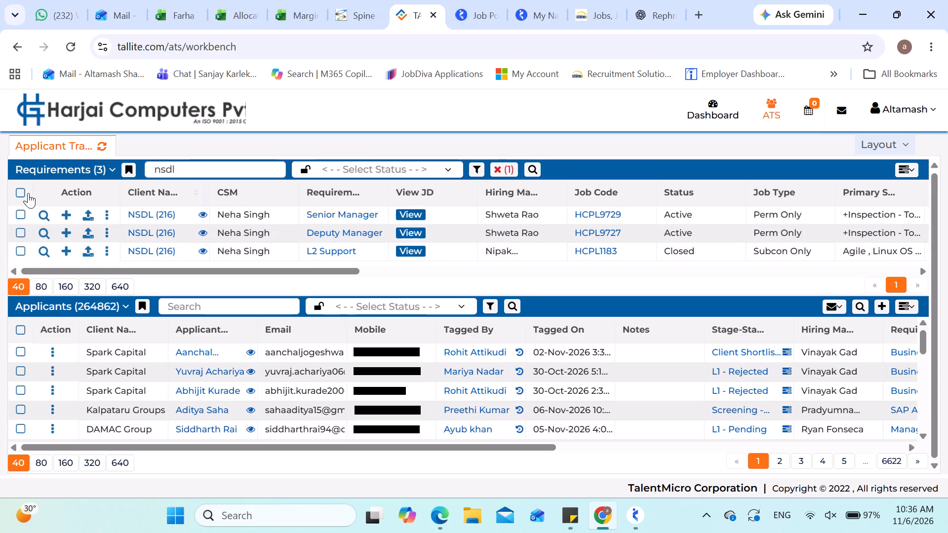
Select the NSDL Senior Manager (HCPL9729) and Deputy Manager (HCPL9727) requirements to filter the applicants list to them.
click(23, 215)
click(18, 229)
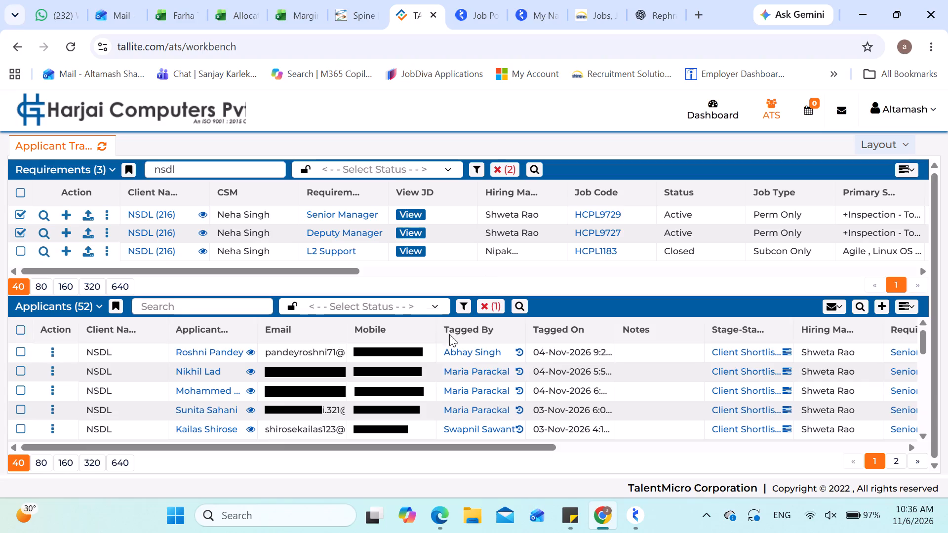
Review the applicants tagged to the two selected NSDL requirements, checking who tagged them, the tagging dates and their stages.
scroll(465, 376, up, 3)
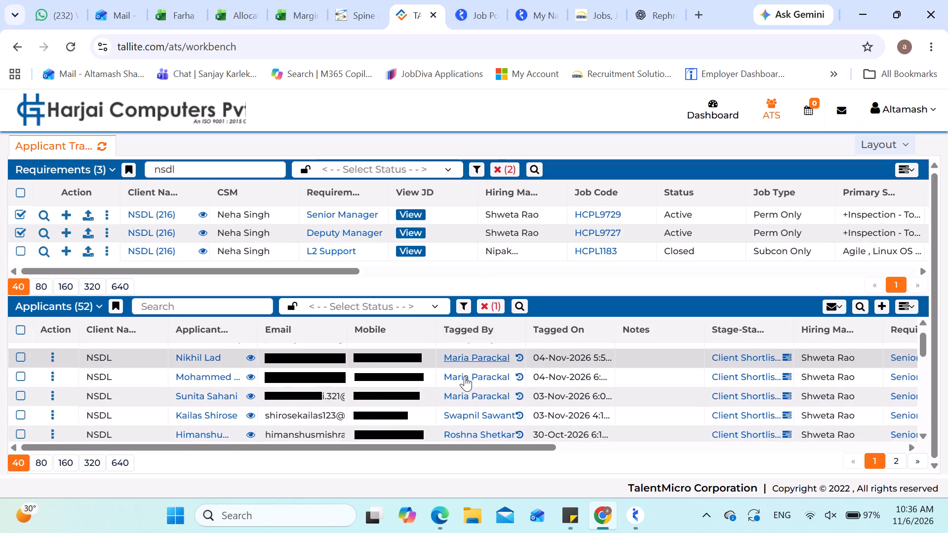
scroll(465, 376, up, 6)
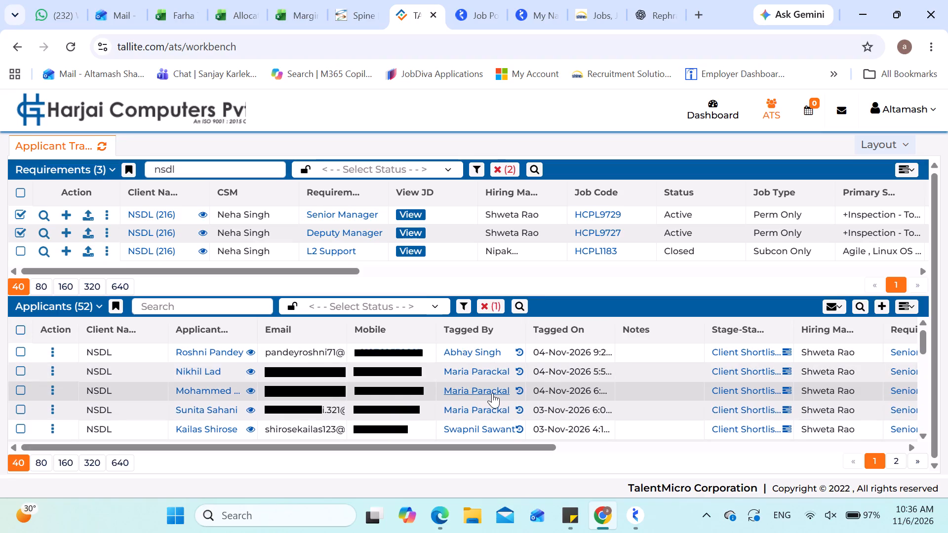
scroll(492, 393, up, 1)
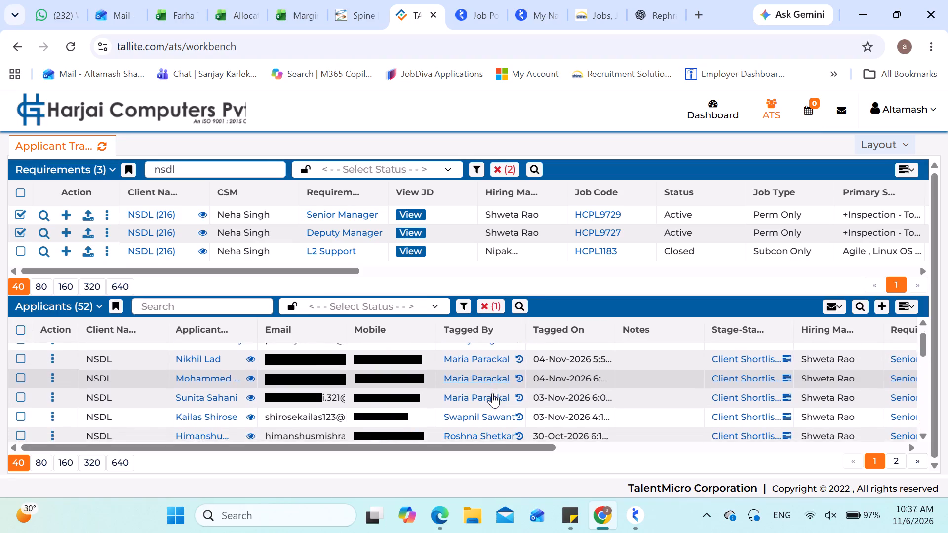
scroll(492, 393, up, 2)
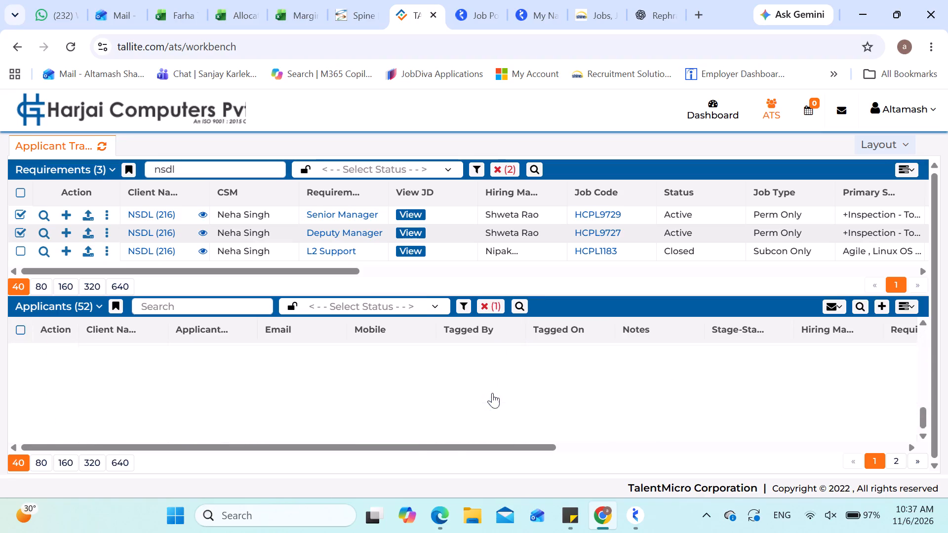
scroll(492, 393, up, 1)
scroll(492, 393, right, 3)
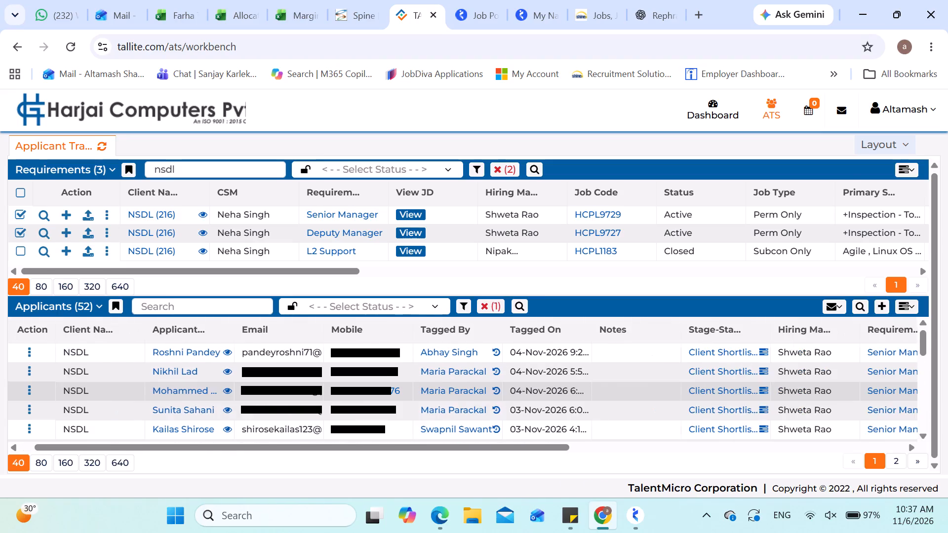
scroll(492, 393, up, 1)
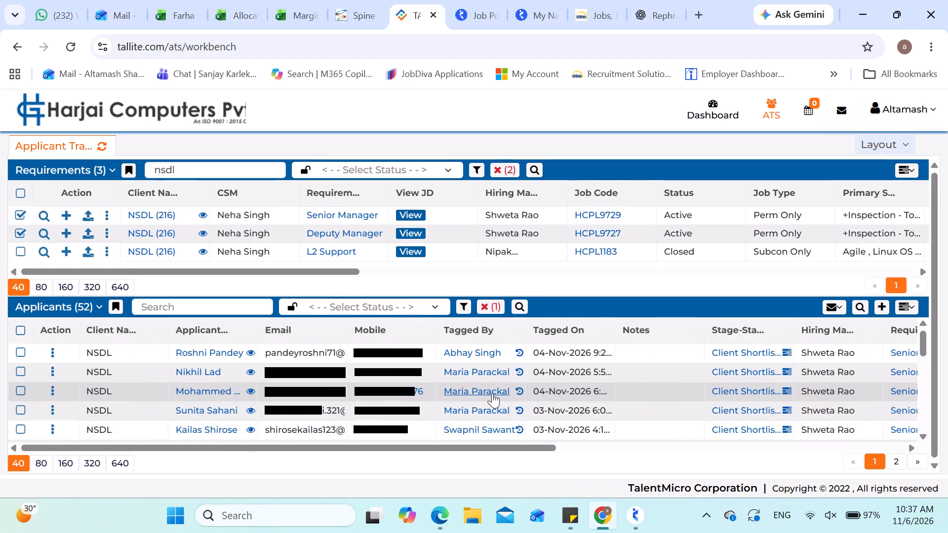
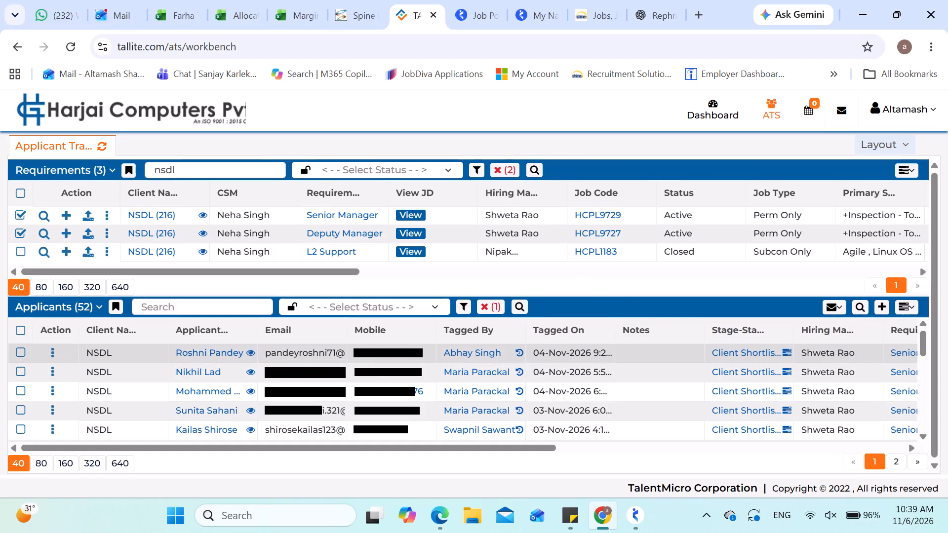
Find Kinjal, tagged on 04-Nov-2026, among the NSDL applicants and open her resume document.
scroll(591, 355, right, 1)
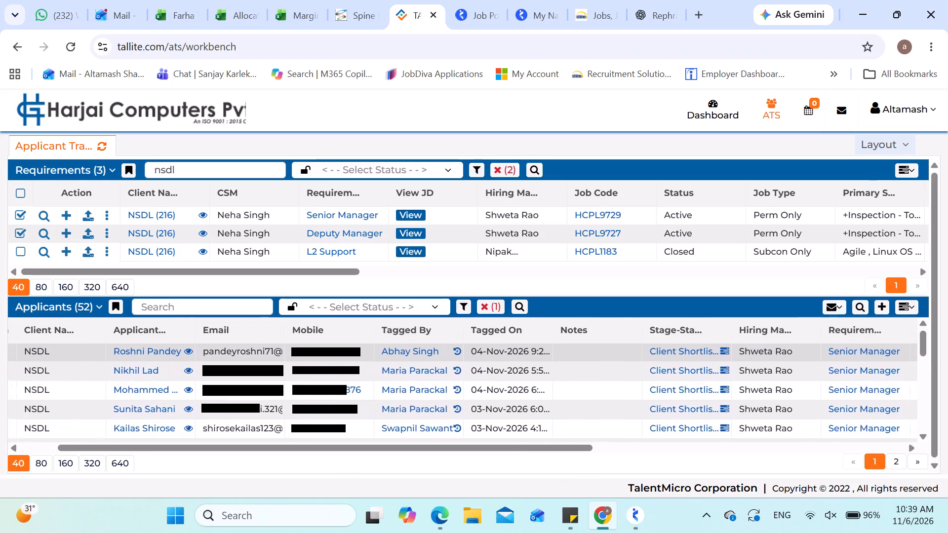
scroll(591, 355, right, 1)
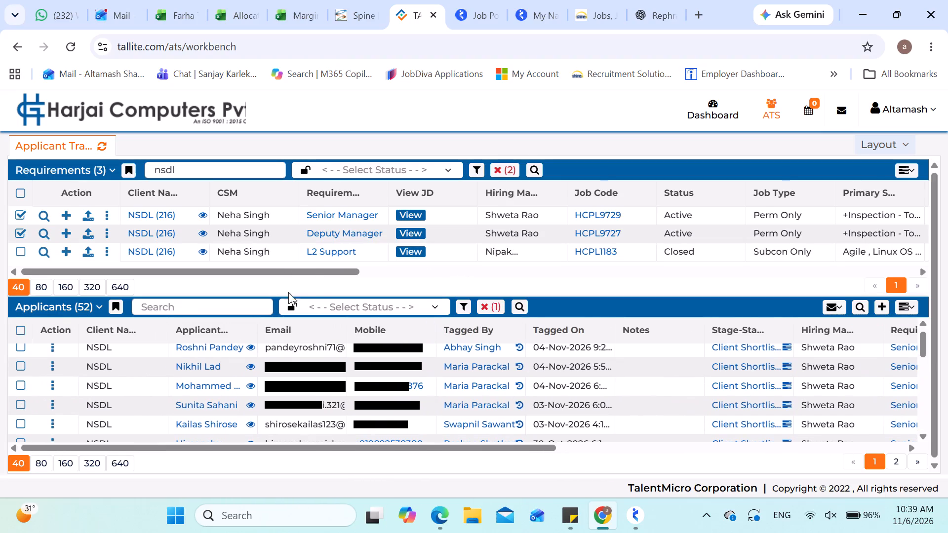
scroll(359, 380, up, 1)
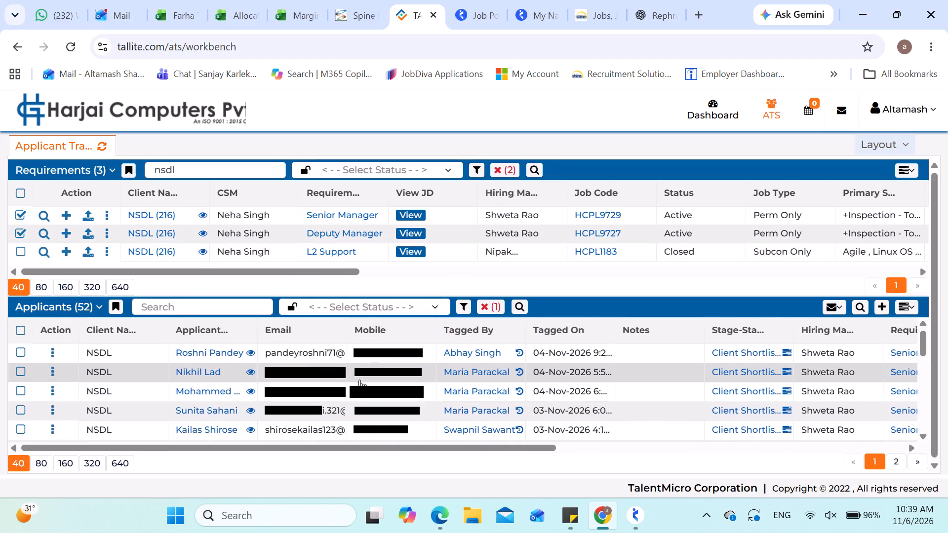
scroll(359, 380, down, 1)
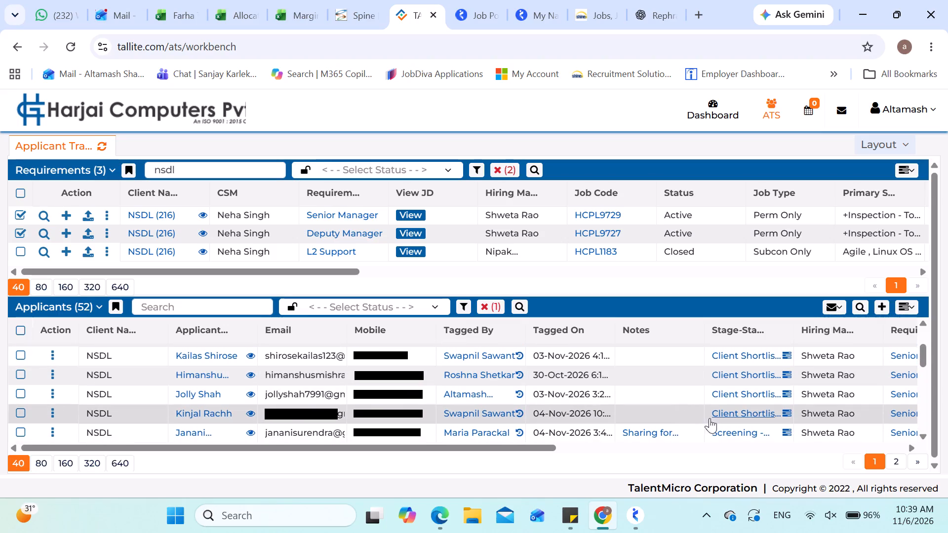
click(250, 414)
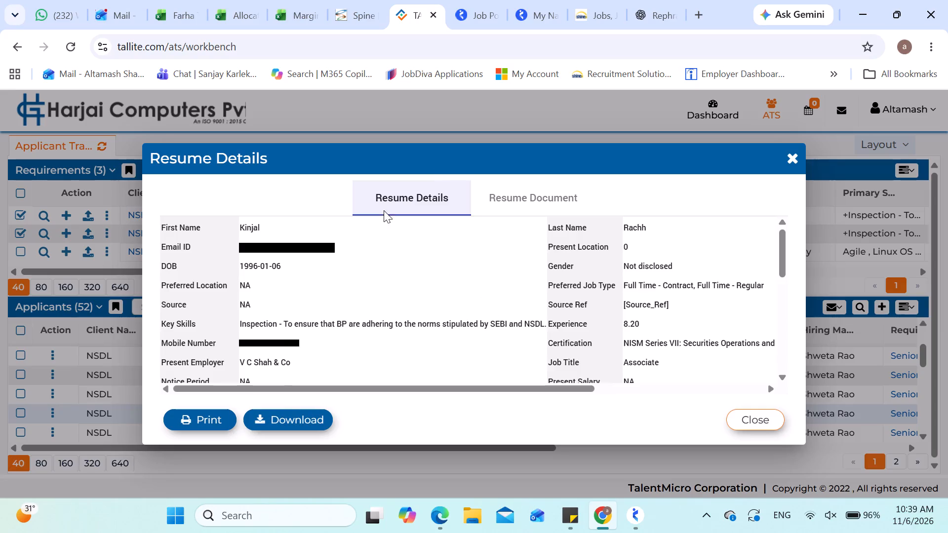
click(536, 196)
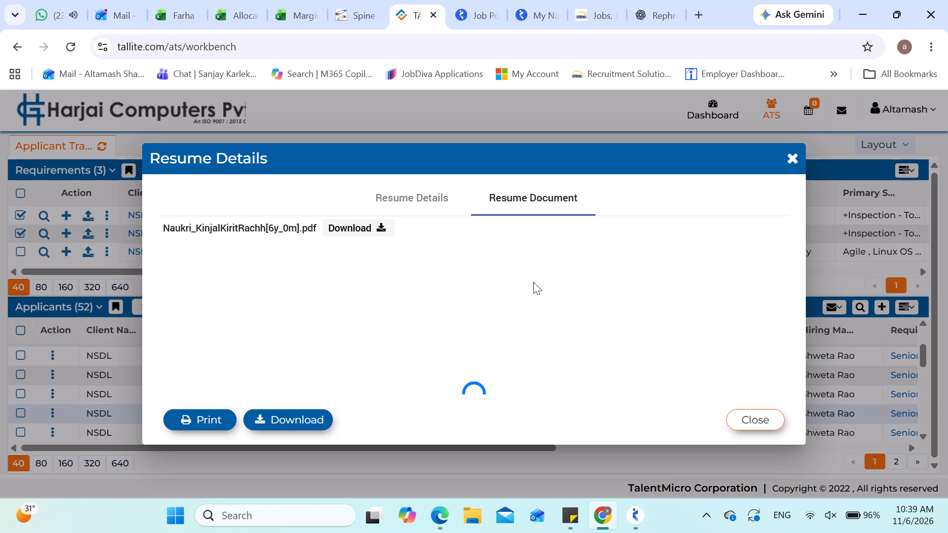
Read Kinjal's resume, examining the objective and the professional experience with each employer for compliance and depository audit work.
scroll(533, 282, up, 1)
scroll(577, 249, down, 2)
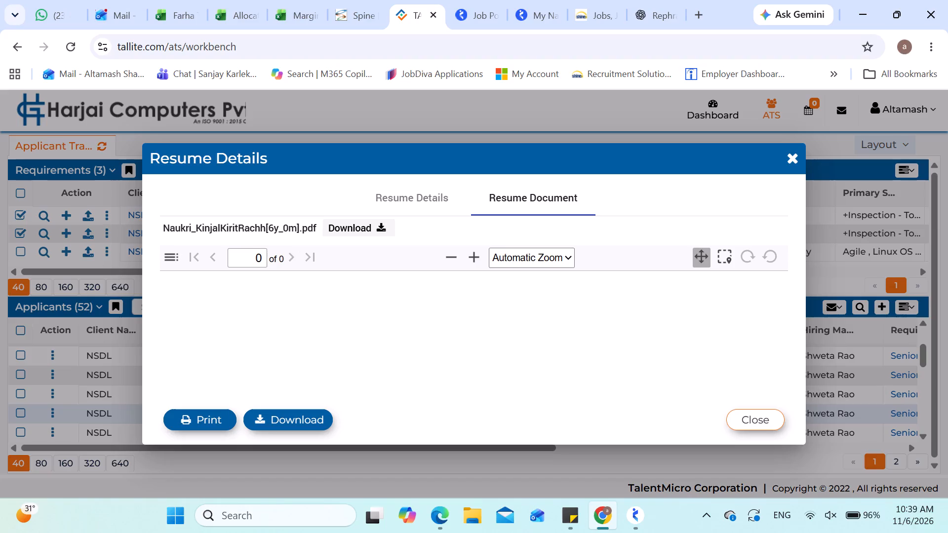
scroll(422, 295, down, 1)
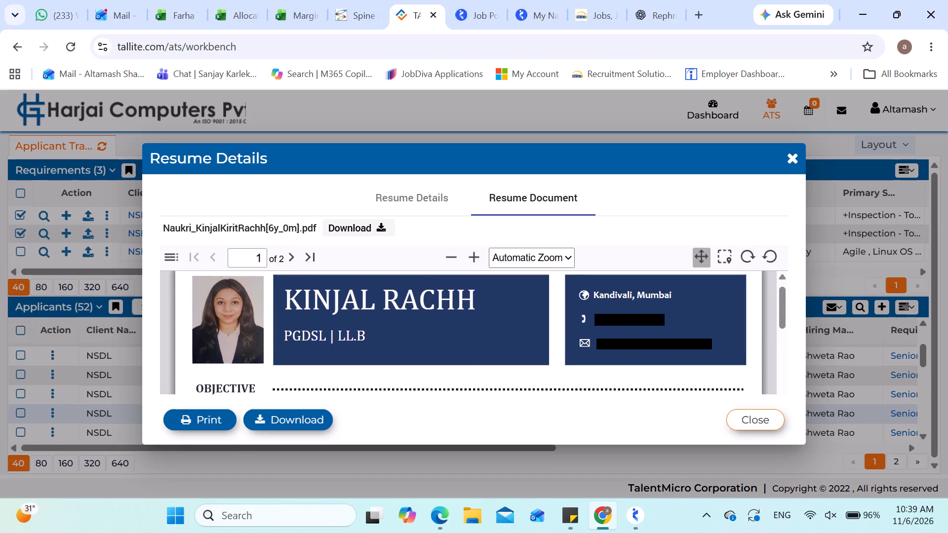
scroll(479, 314, down, 1)
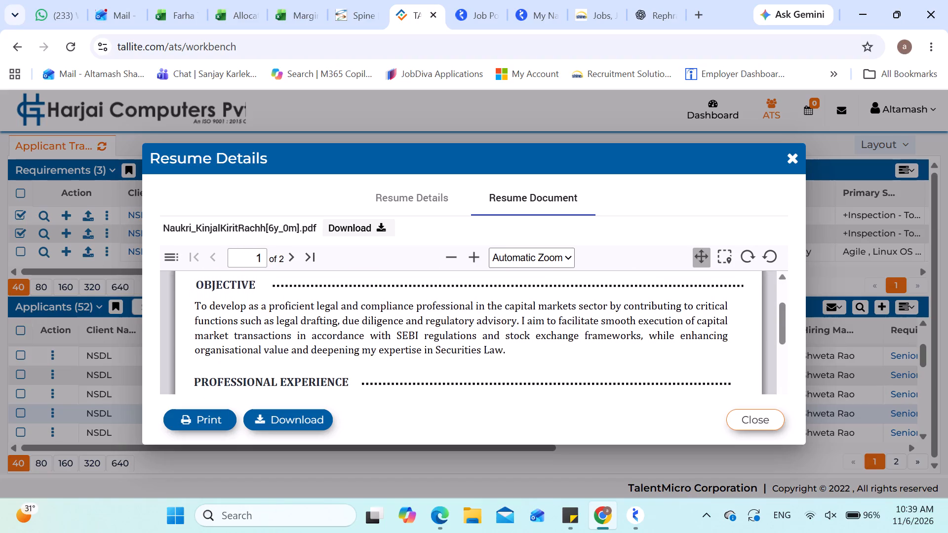
scroll(479, 314, down, 1)
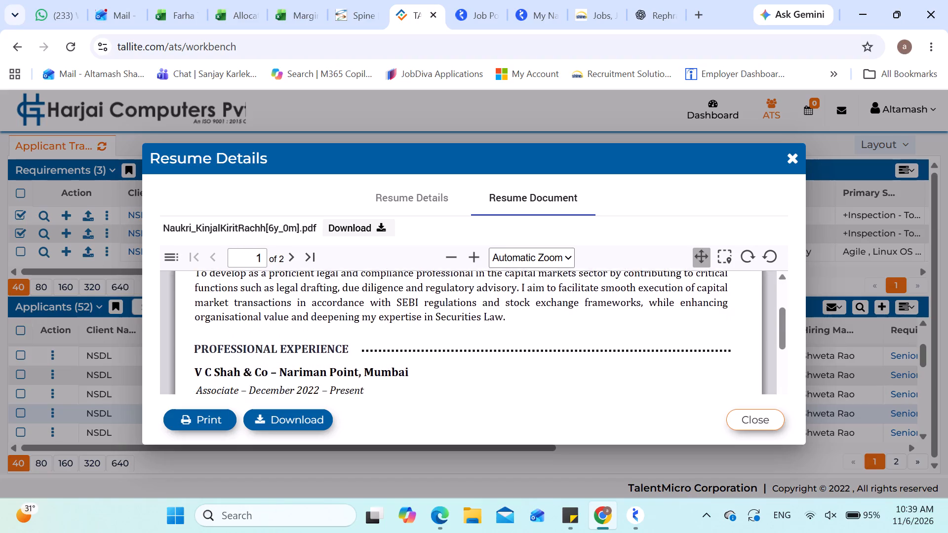
scroll(479, 314, down, 1)
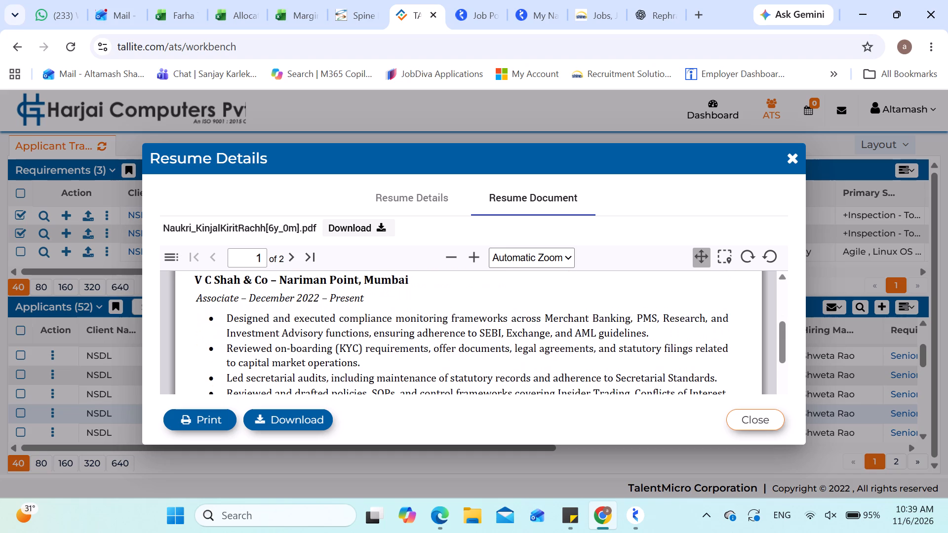
scroll(479, 314, down, 1)
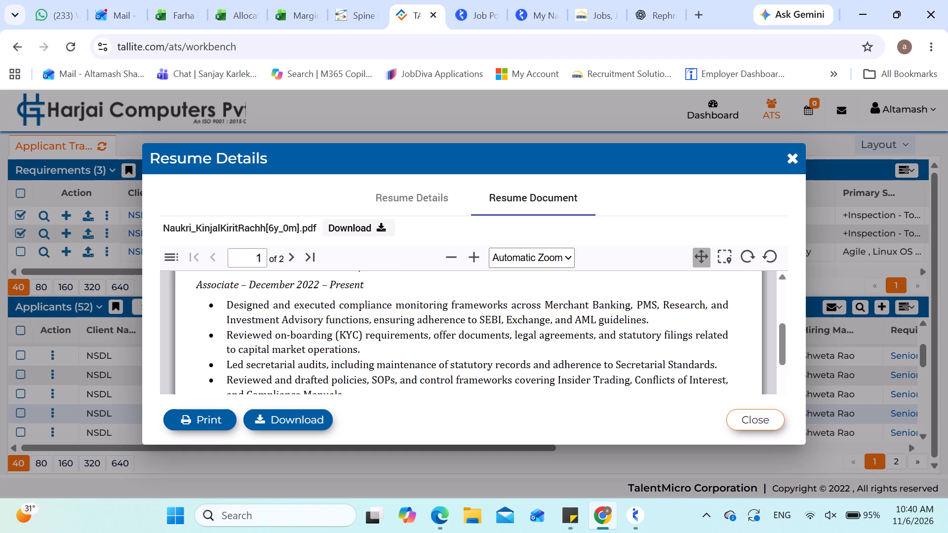
scroll(479, 314, down, 2)
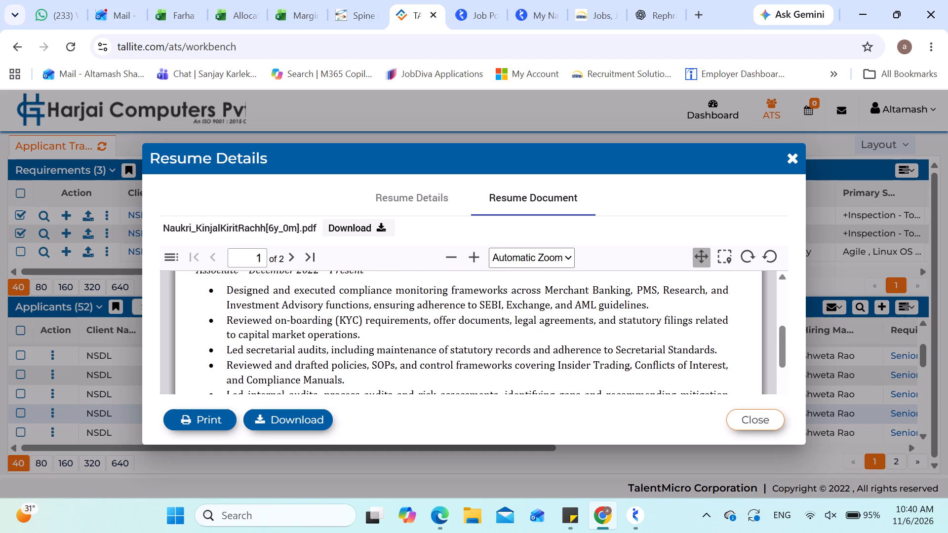
scroll(479, 314, down, 2)
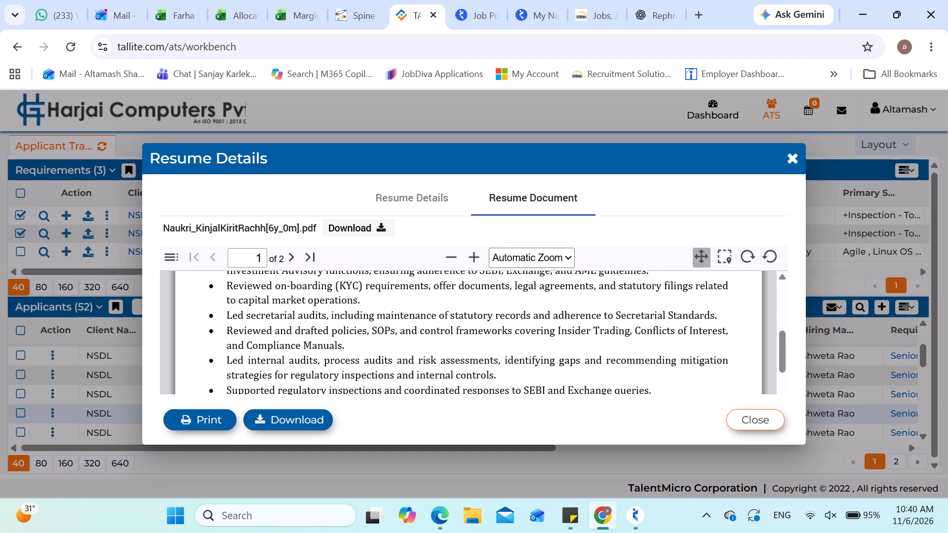
scroll(479, 314, down, 1)
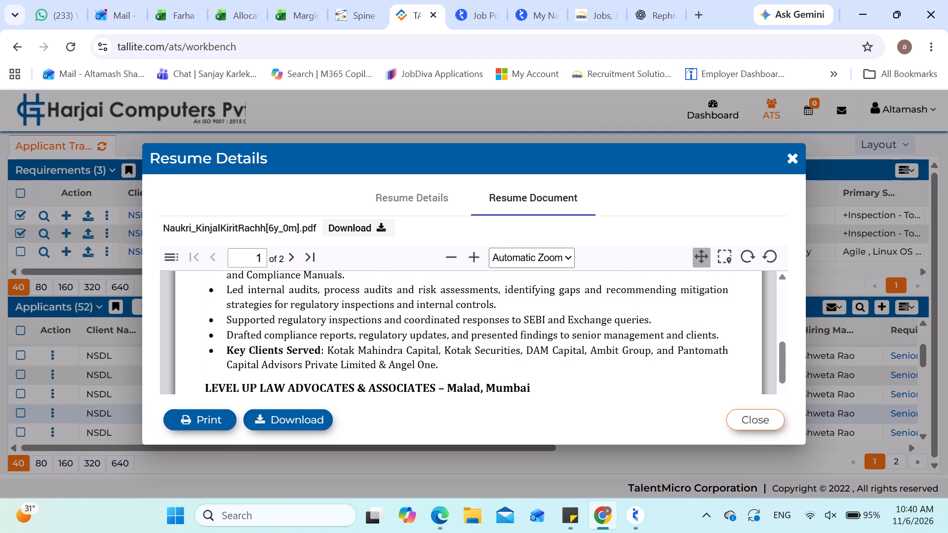
scroll(479, 314, down, 3)
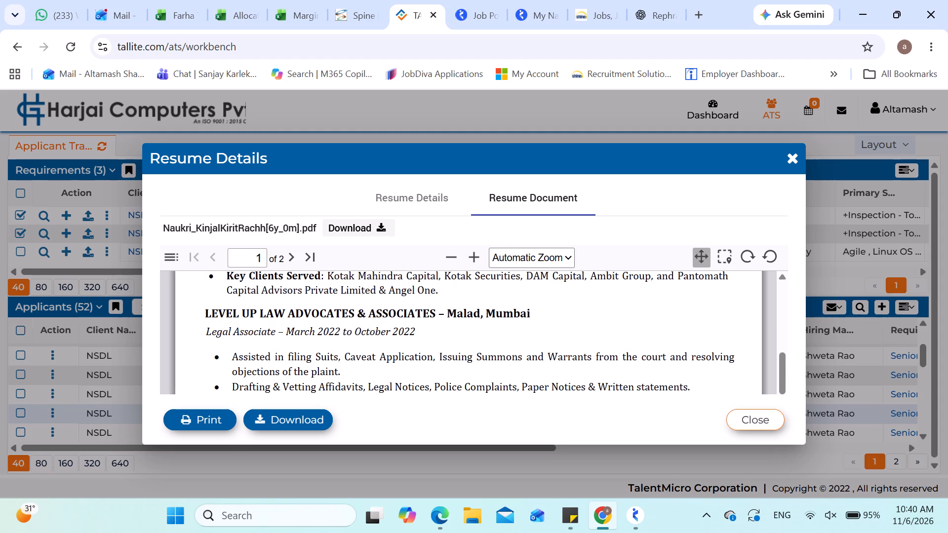
scroll(479, 314, down, 1)
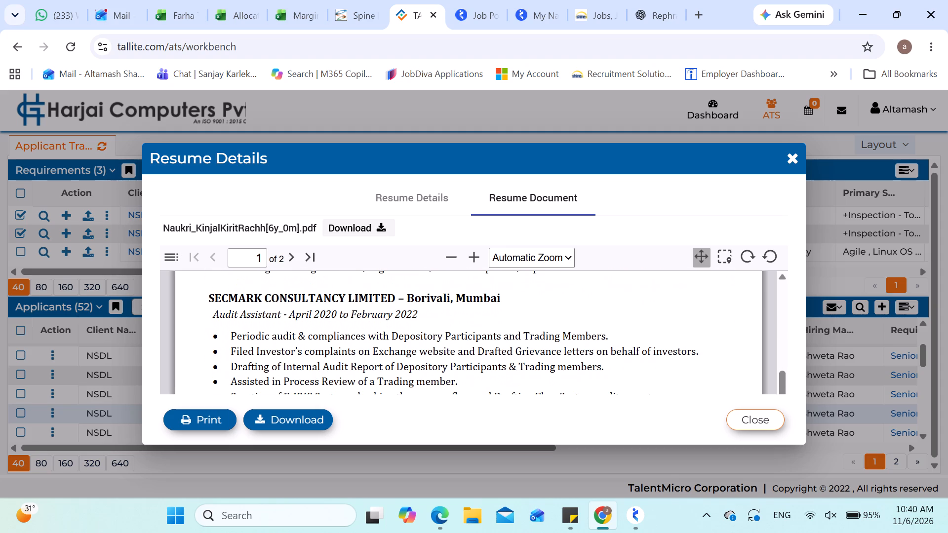
scroll(479, 314, down, 1)
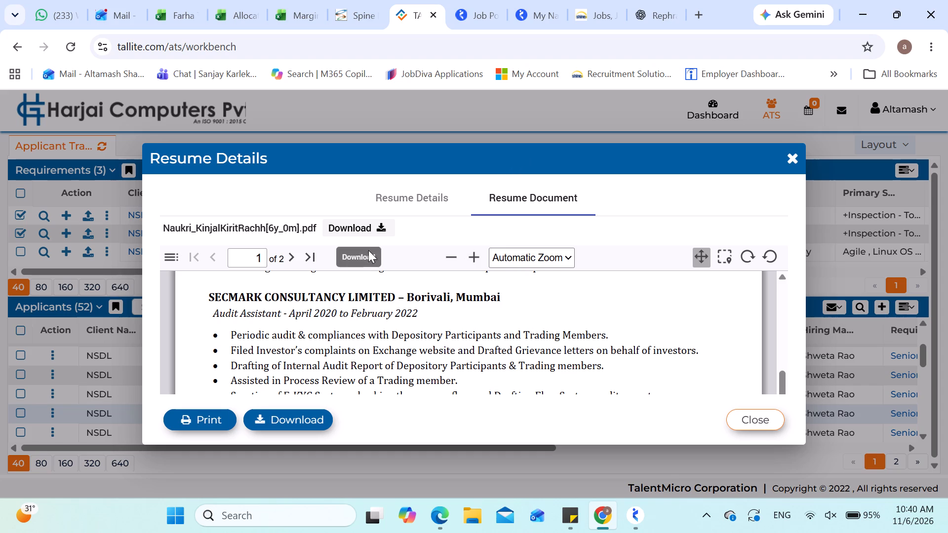
Download Kinjal's resume as the original PDF file.
click(362, 219)
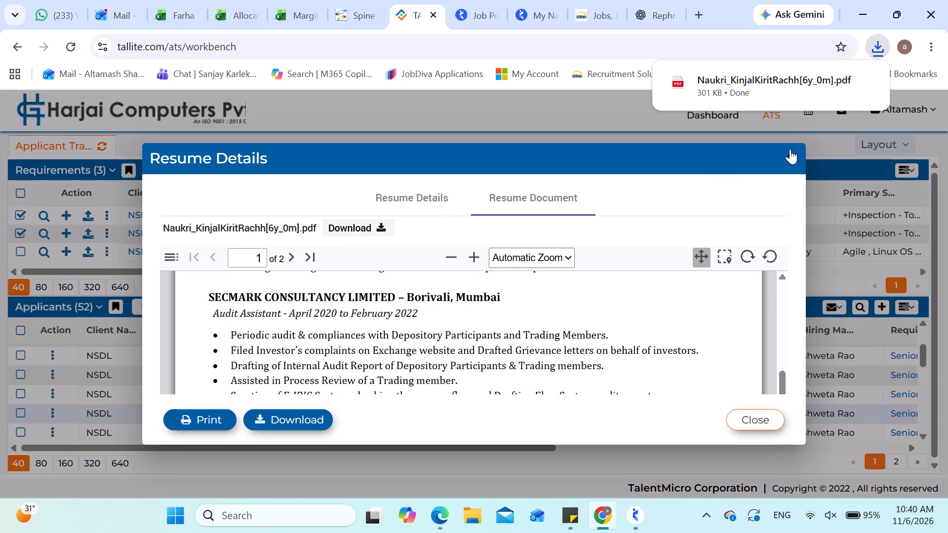
Open Kinjal's downloaded resume PDF and copy its entire text.
click(769, 87)
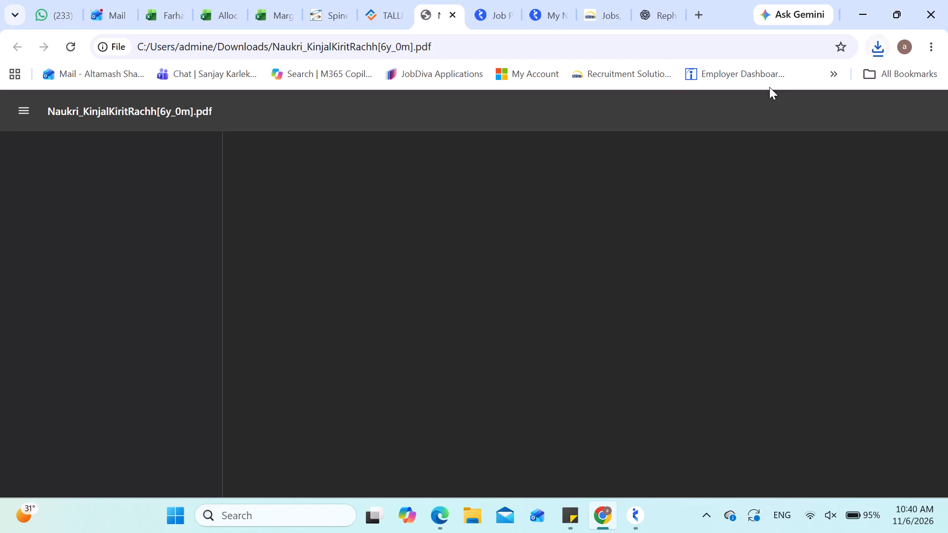
click(537, 297)
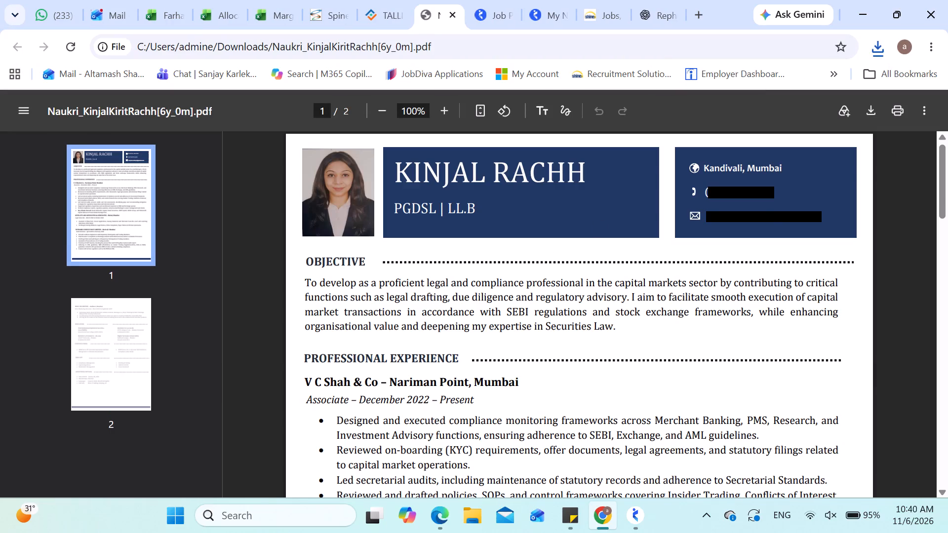
key(ctrl+a)
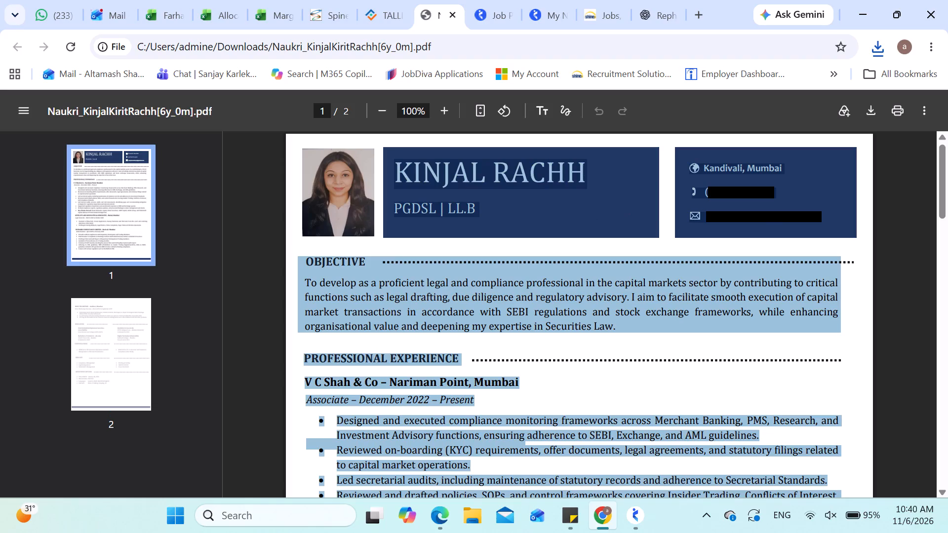
key(ctrl+c)
key(ctrl+c)
Switch to ChatGPT and browse the recent conversations in the chat history.
click(662, 16)
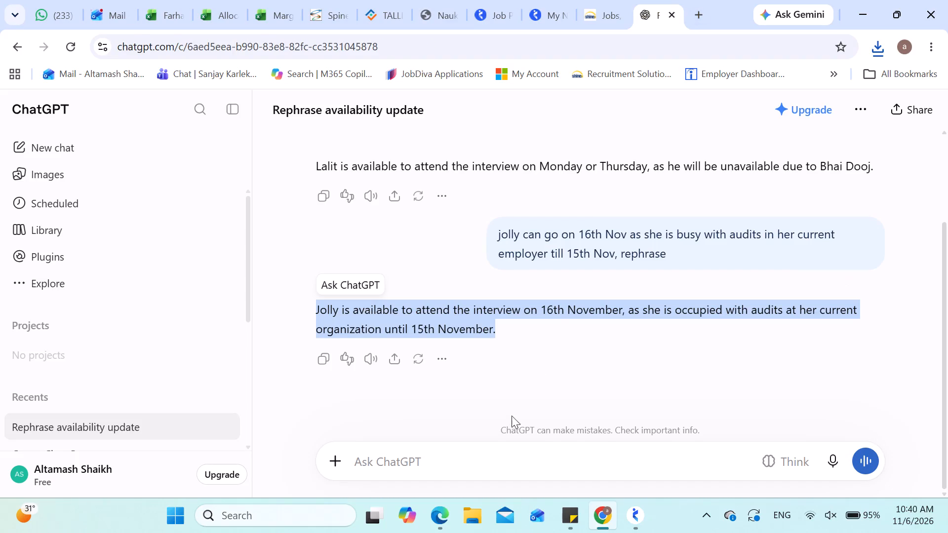
scroll(156, 467, down, 1)
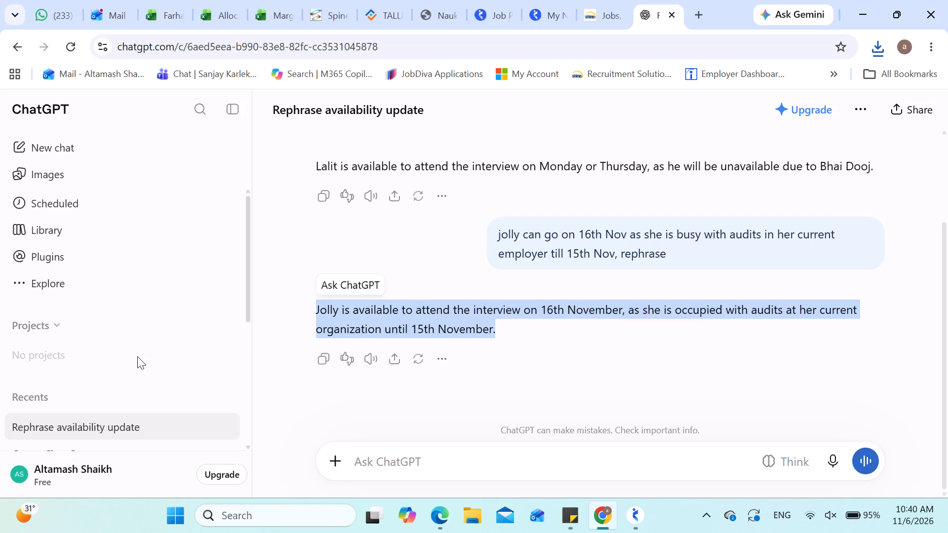
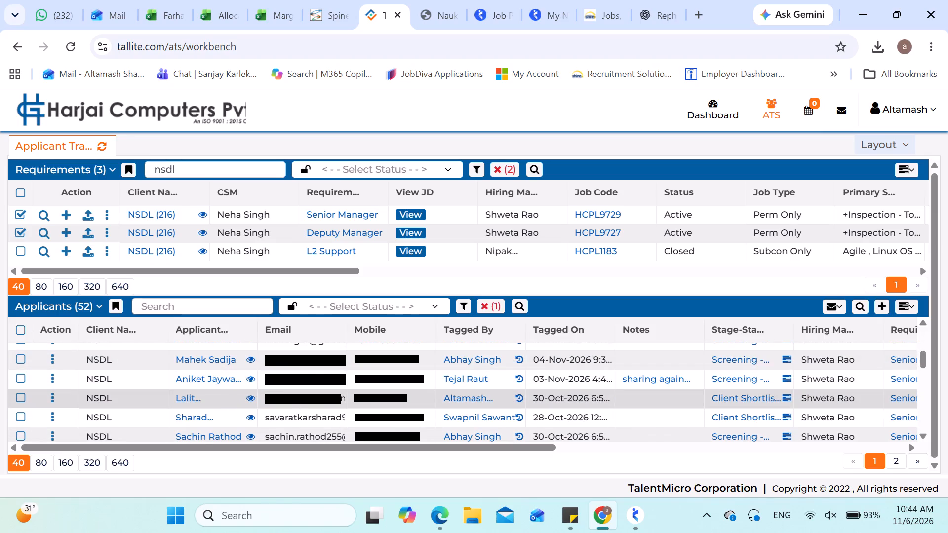
Set NSDL applicant Lalit's stage to L1 with status Scheduled, choosing the L1 Interview round and F2F interview mode.
click(726, 401)
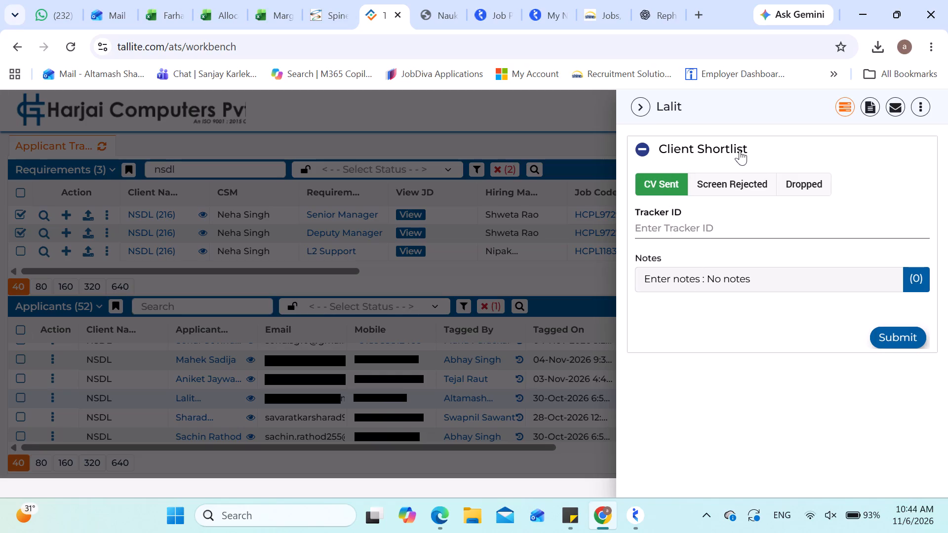
click(650, 154)
click(658, 235)
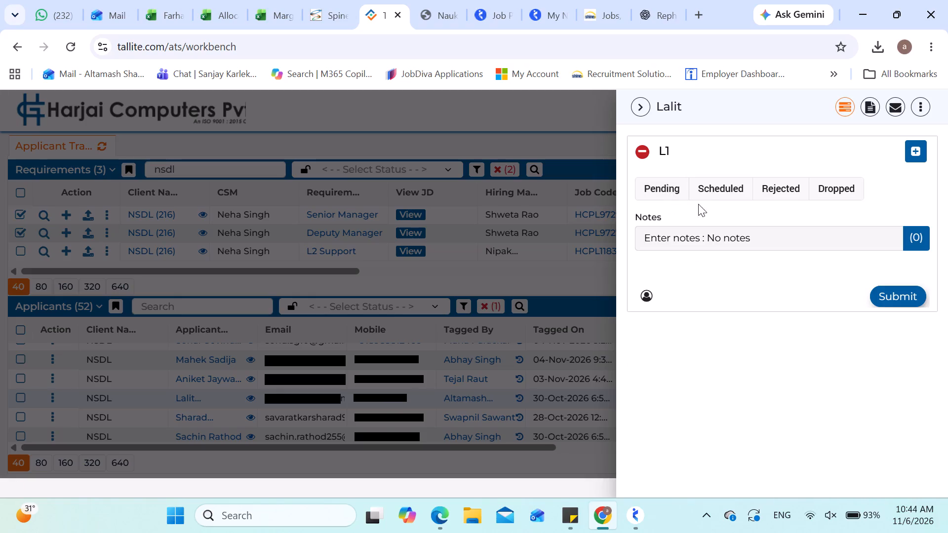
click(704, 196)
click(676, 236)
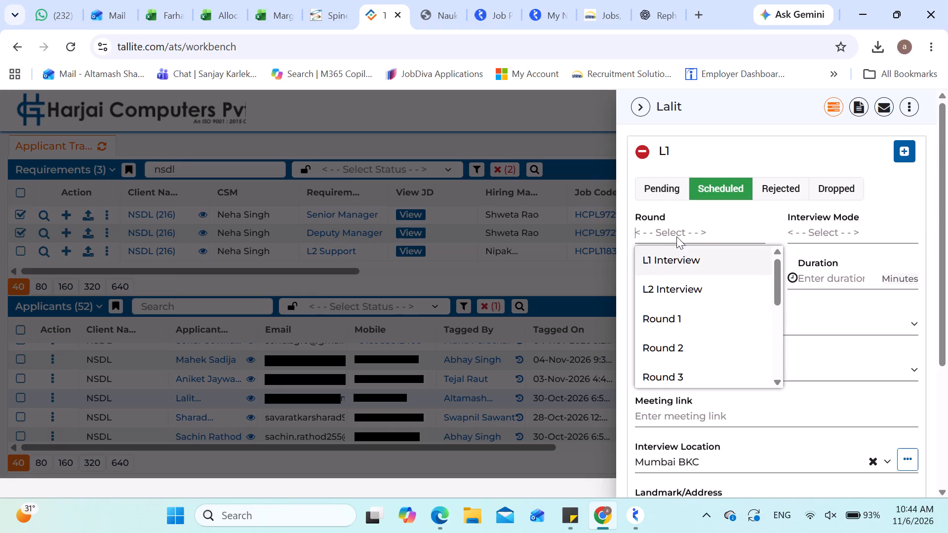
click(663, 262)
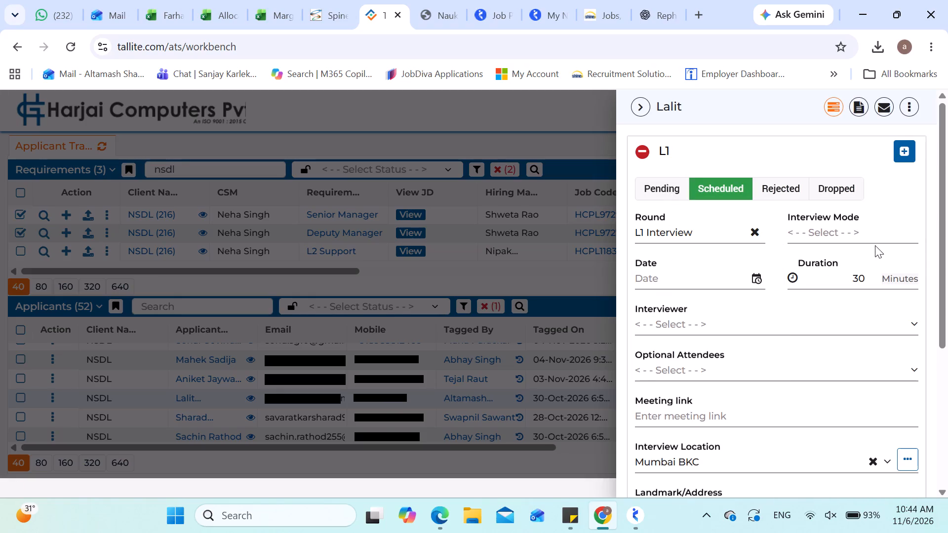
click(842, 230)
click(731, 291)
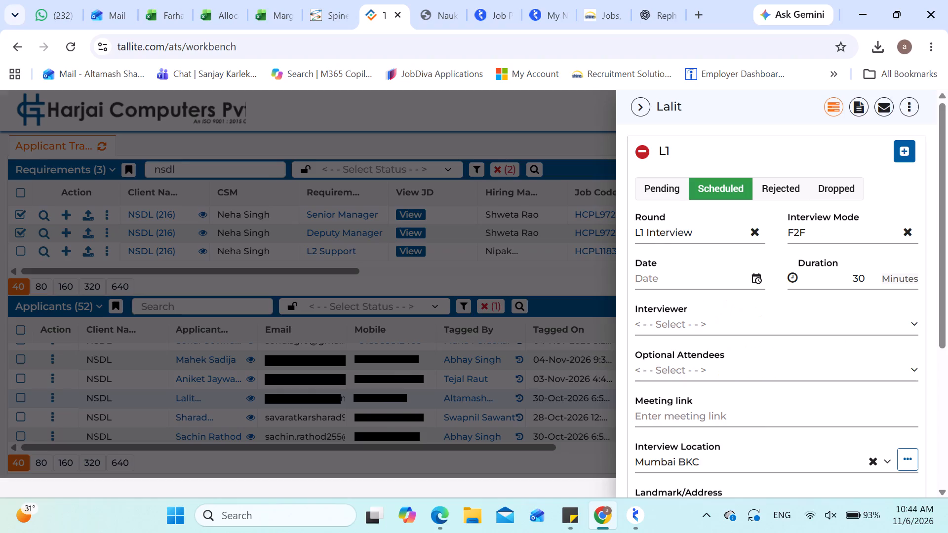
Set the date and time of Lalit's L1 interview to 12 Nov 2026, 04:00 pm.
click(704, 283)
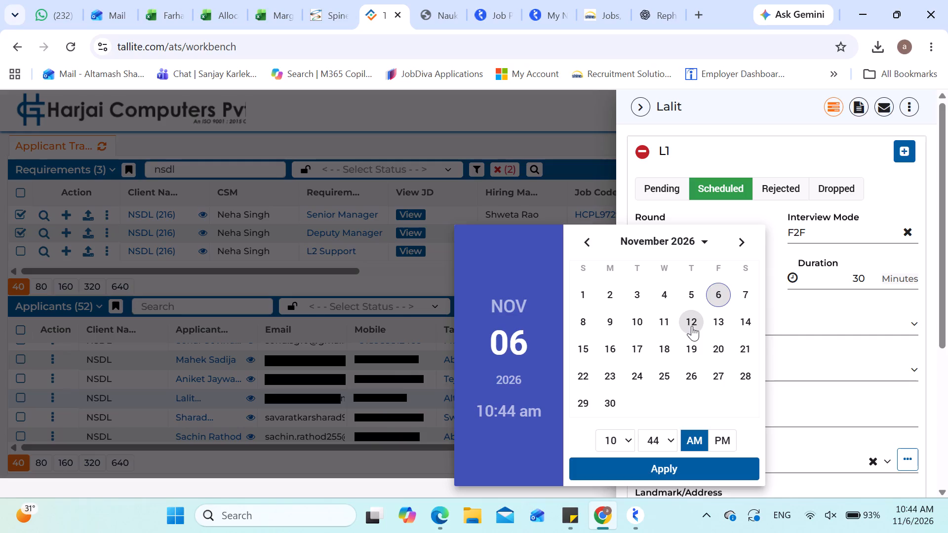
click(692, 326)
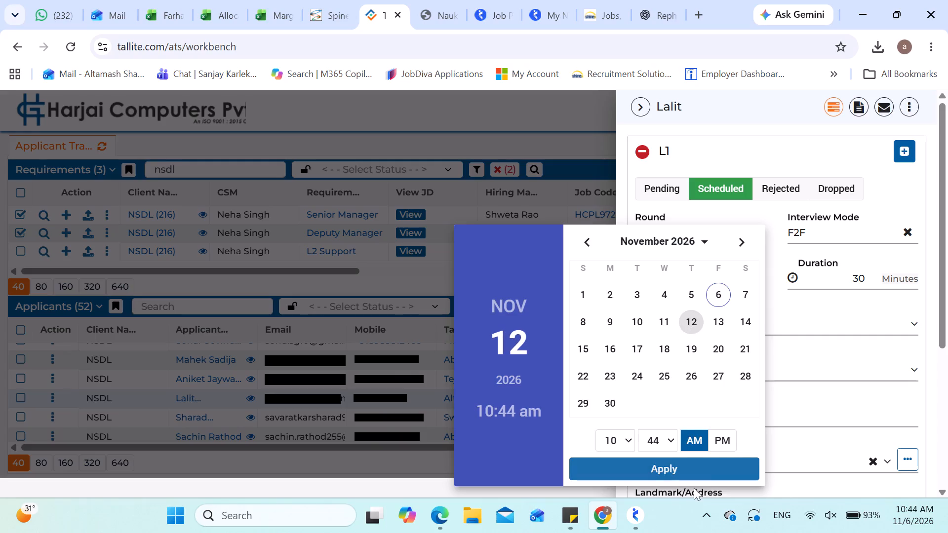
click(695, 325)
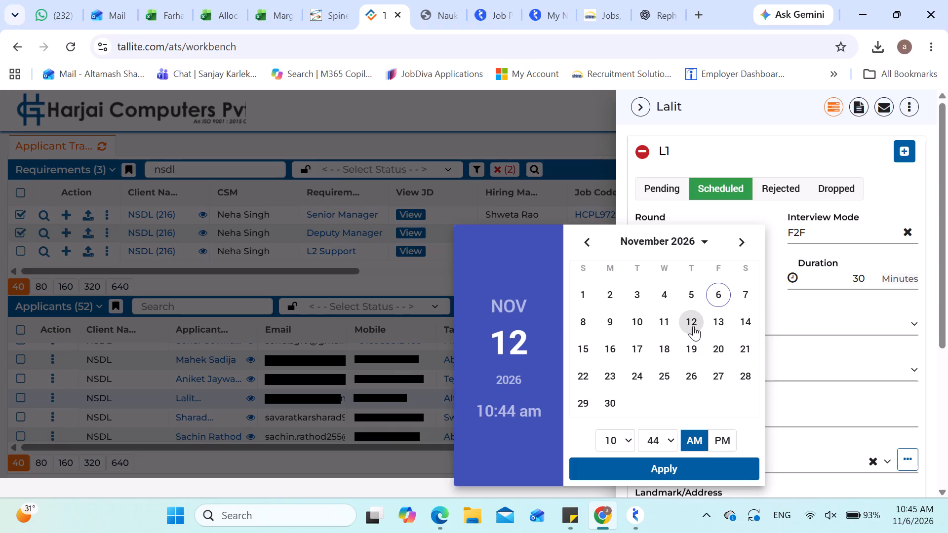
click(624, 444)
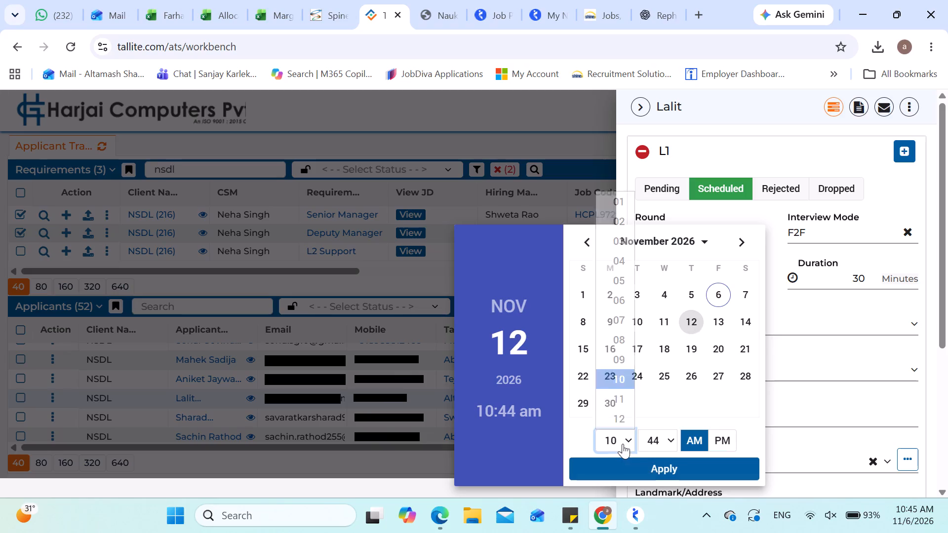
click(618, 266)
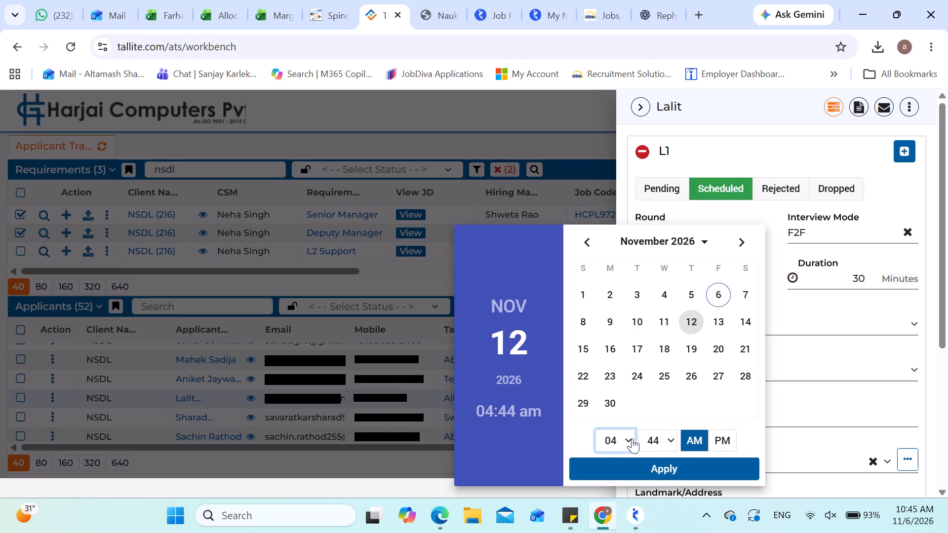
click(662, 445)
scroll(671, 214, up, 2)
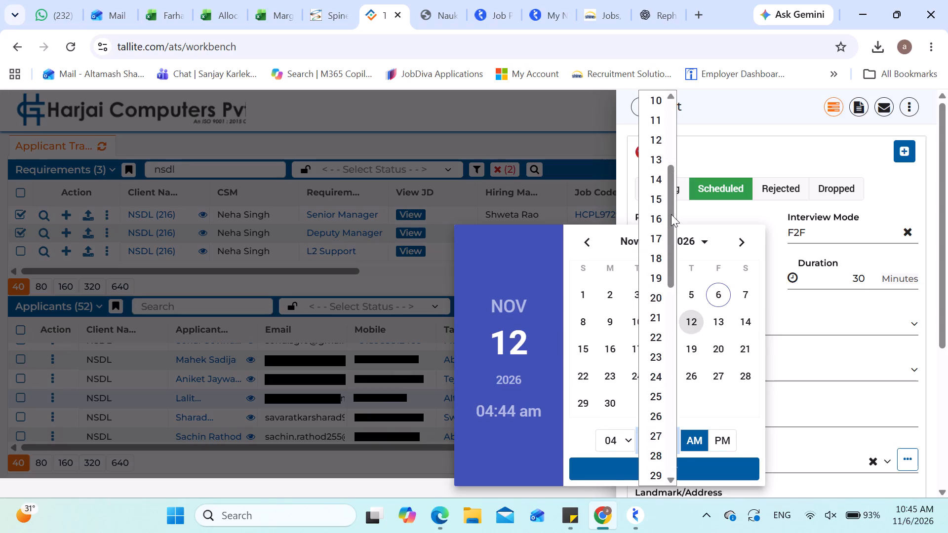
scroll(671, 214, up, 2)
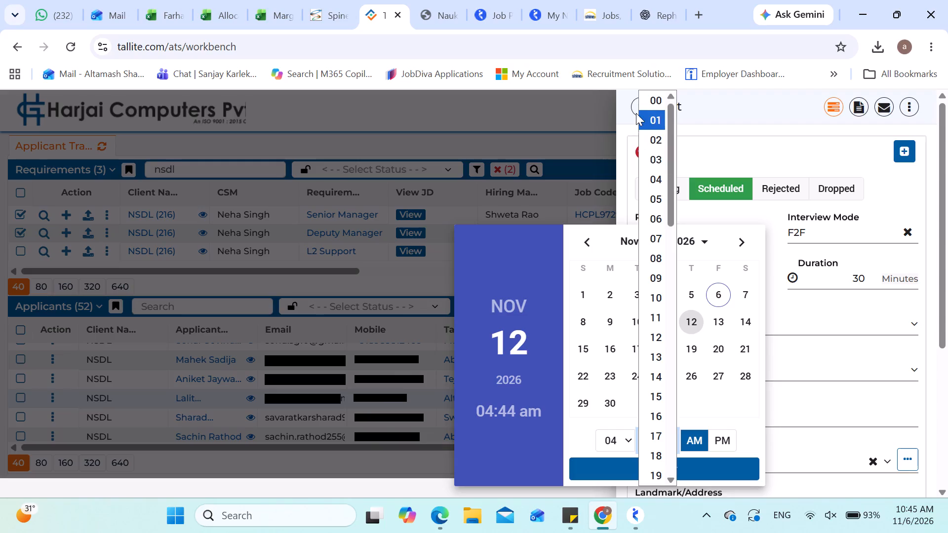
click(647, 105)
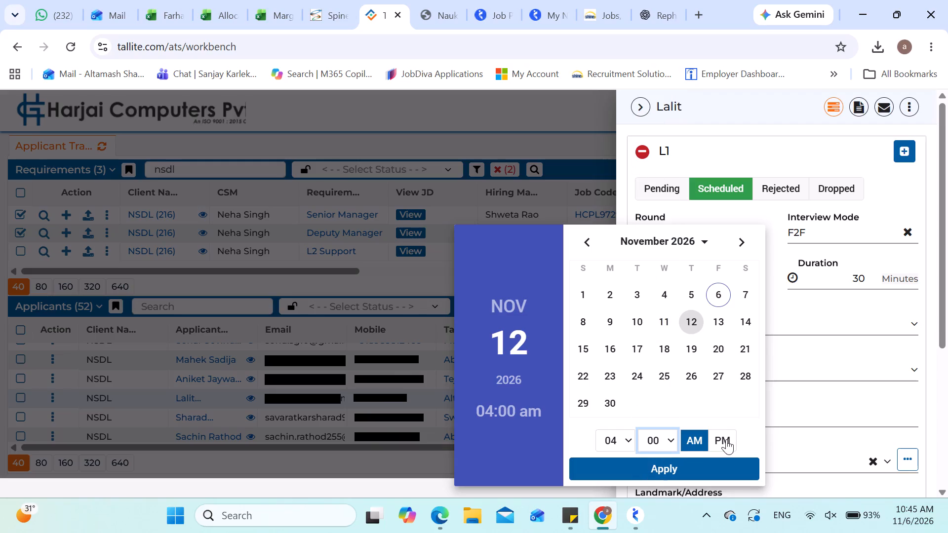
click(726, 439)
click(654, 473)
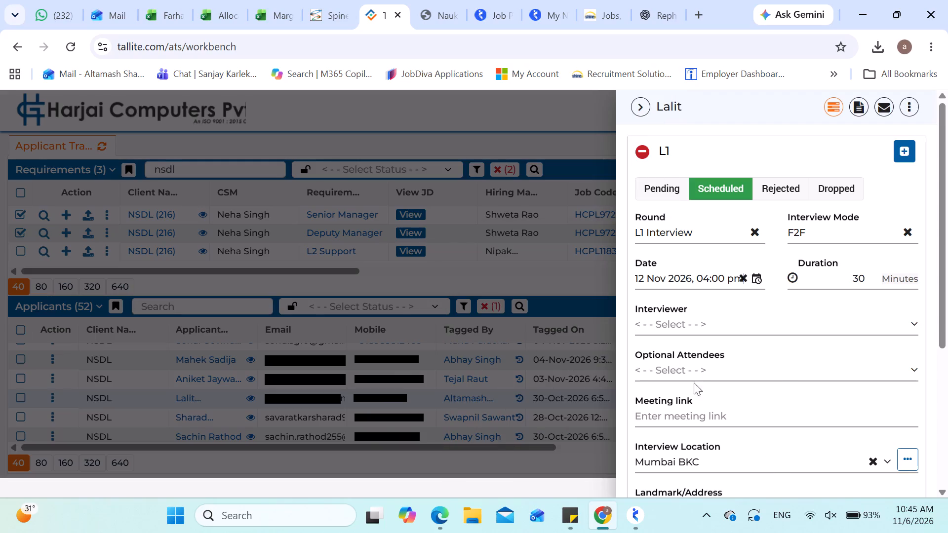
Add Jacquline and Farha as optional attendees of Lalit's L1 interview.
click(721, 322)
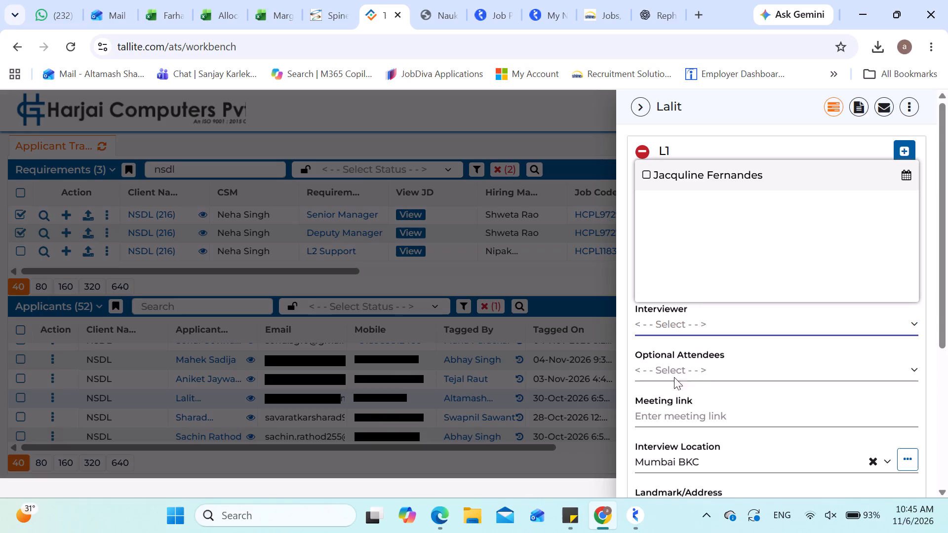
click(687, 368)
click(687, 368)
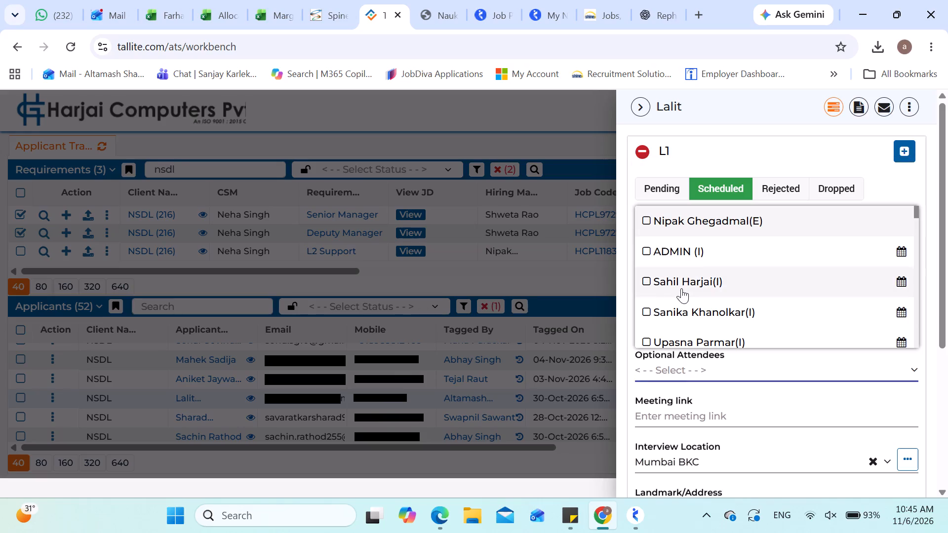
text(jac)
click(723, 215)
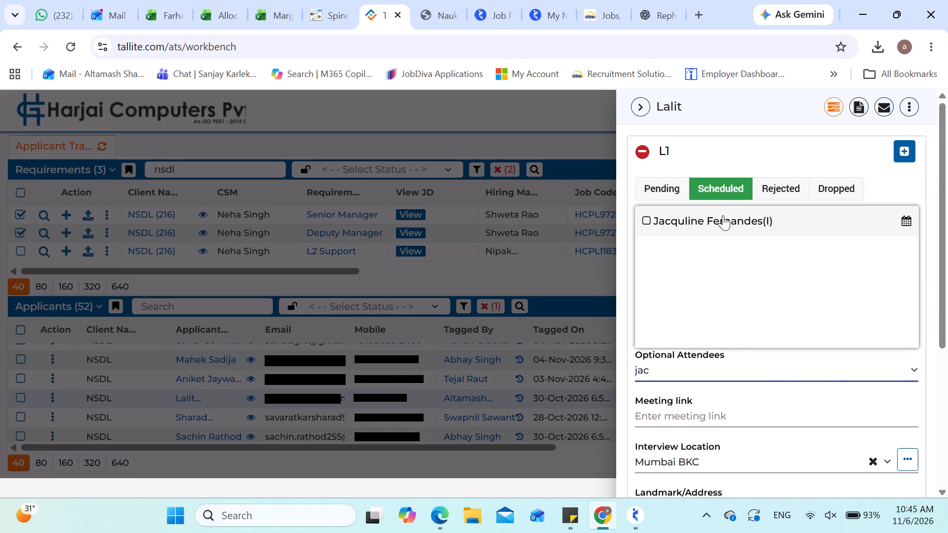
click(666, 365)
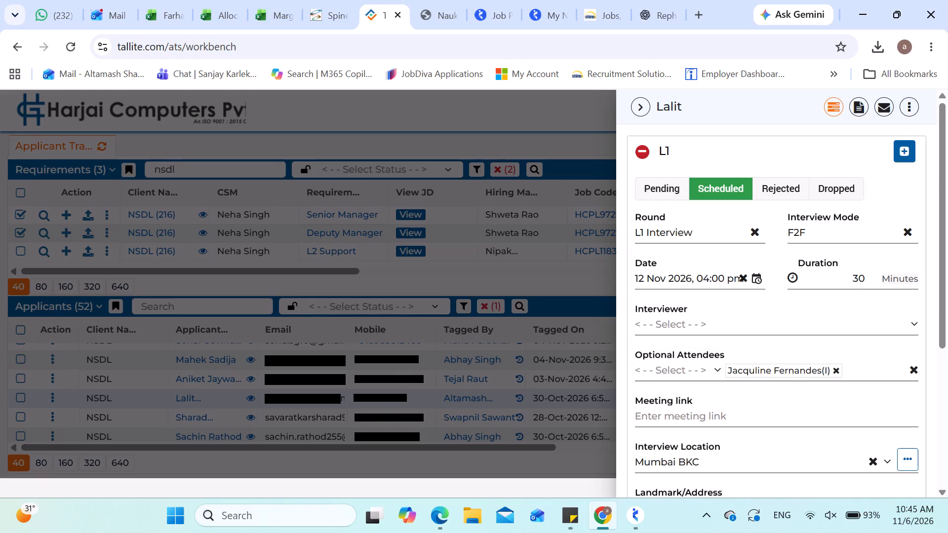
click(666, 365)
text(farh)
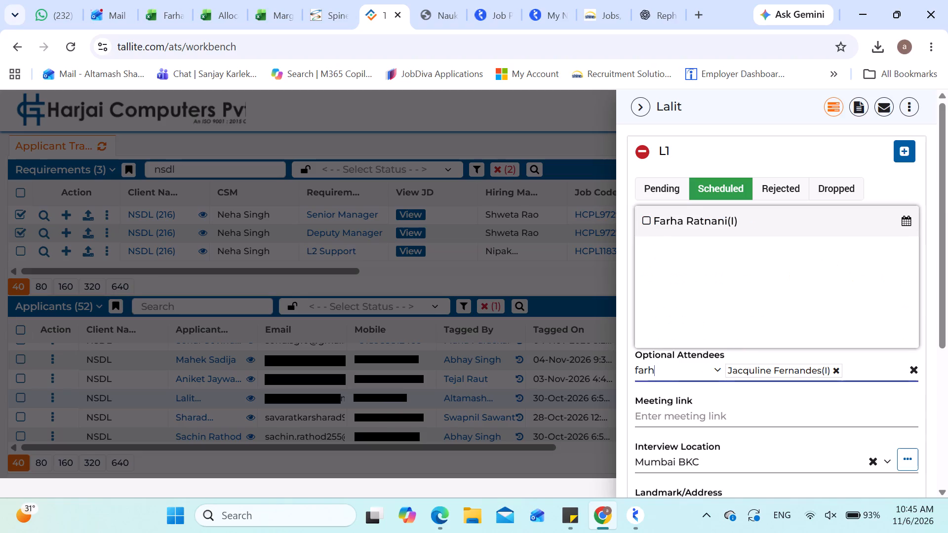
click(701, 216)
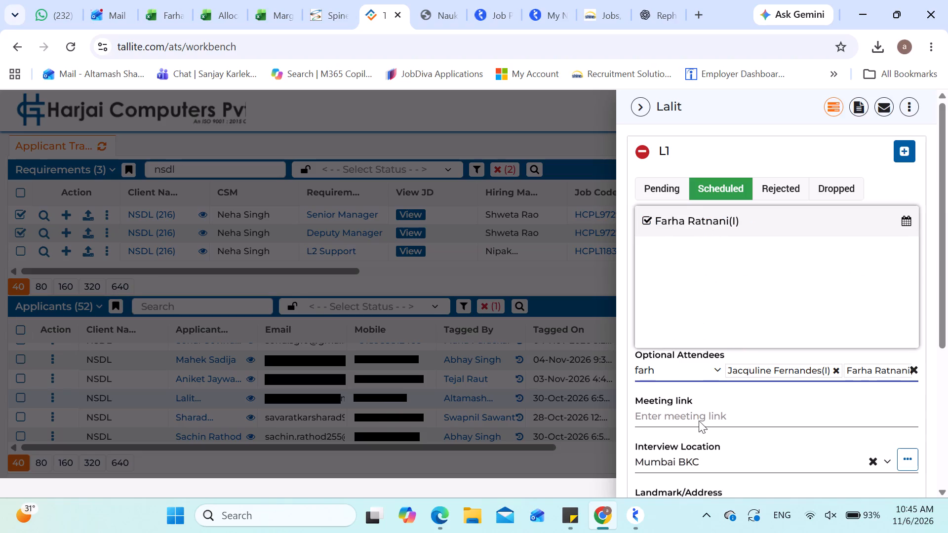
scroll(699, 420, down, 1)
click(837, 401)
Open the entry process field of Lalit's L1 interview for editing.
scroll(837, 401, down, 2)
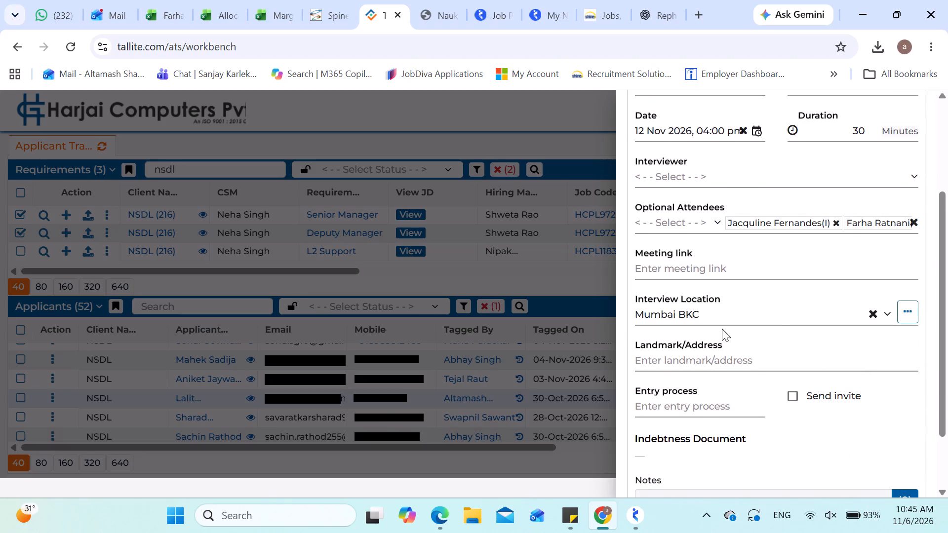
scroll(751, 384, down, 1)
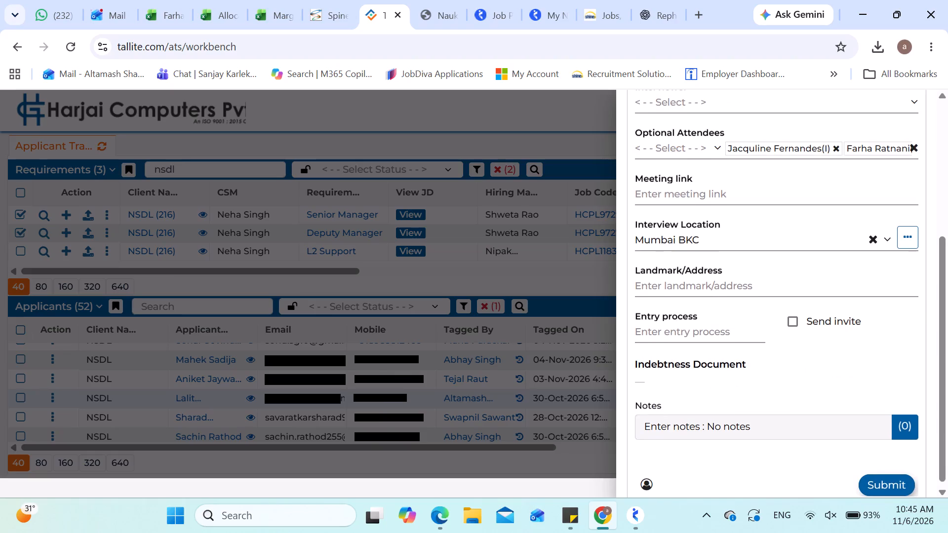
click(713, 332)
Submit Lalit's L1 interview details and close the applicant's stage panel.
scroll(748, 371, down, 3)
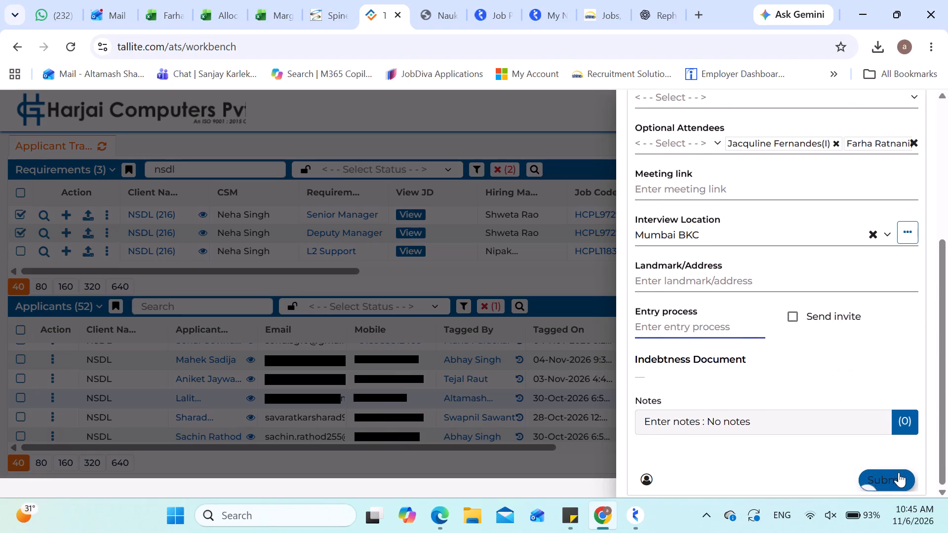
click(899, 472)
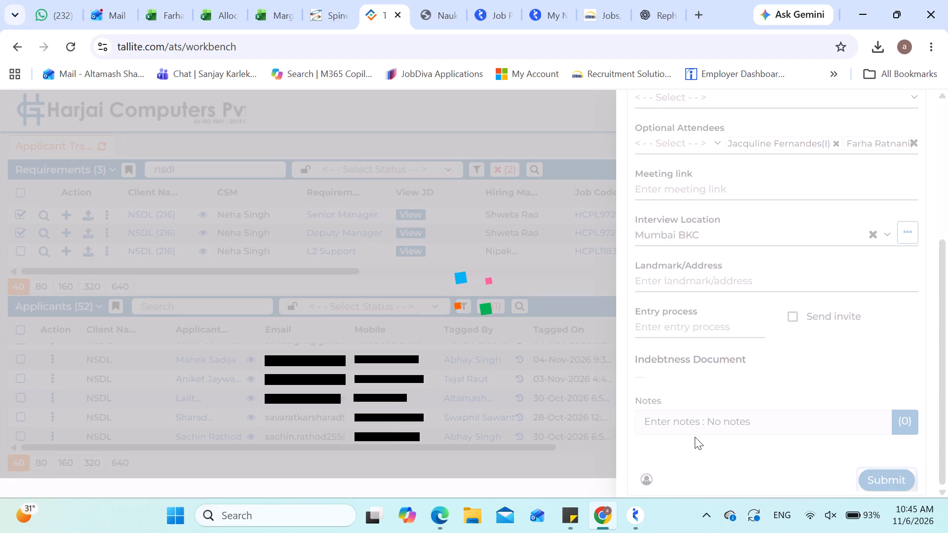
scroll(695, 436, up, 5)
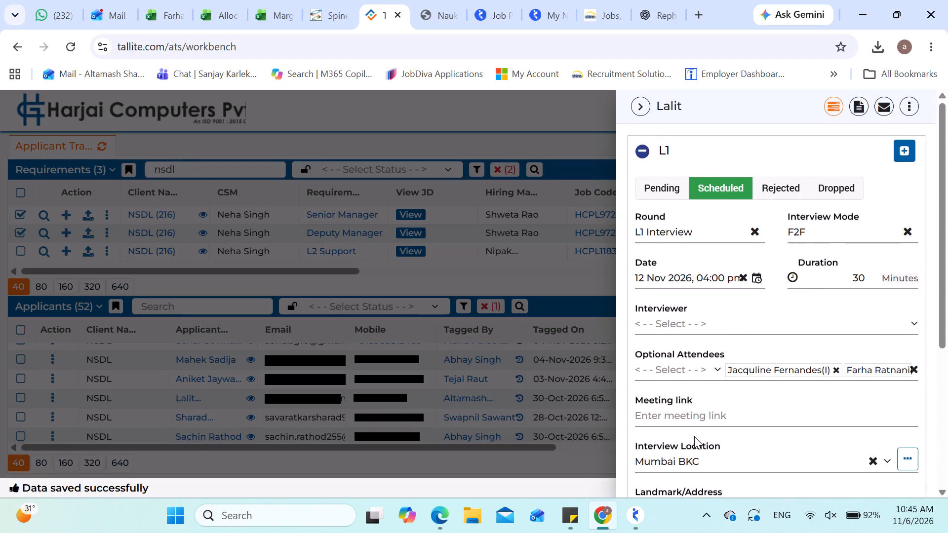
scroll(694, 436, up, 6)
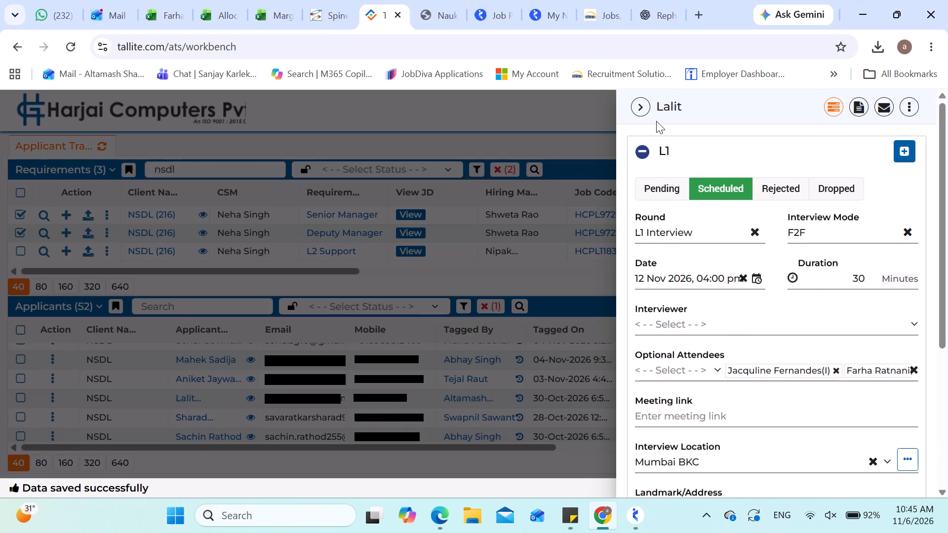
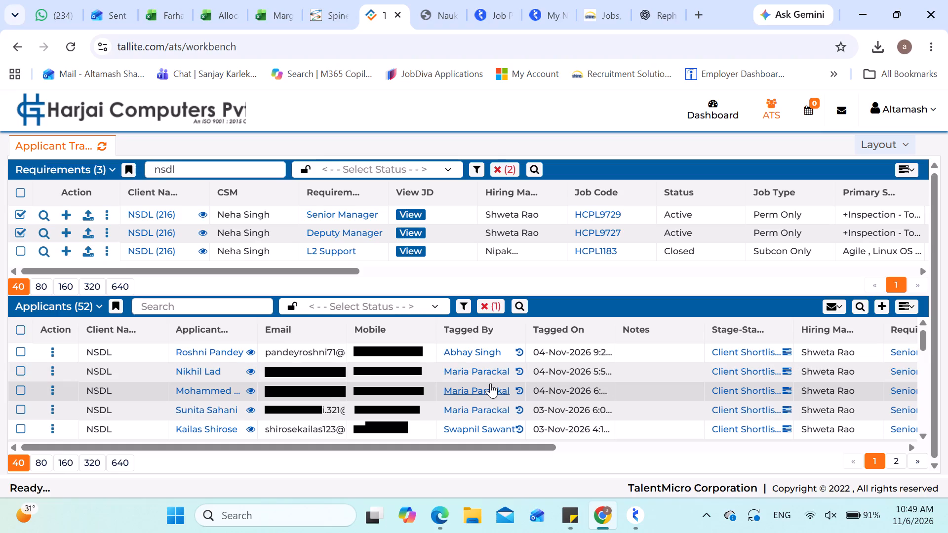
Review the NSDL applicants list, checking who tagged each applicant, the tagging dates and the stage statuses, including Lalit's row.
scroll(490, 383, down, 1)
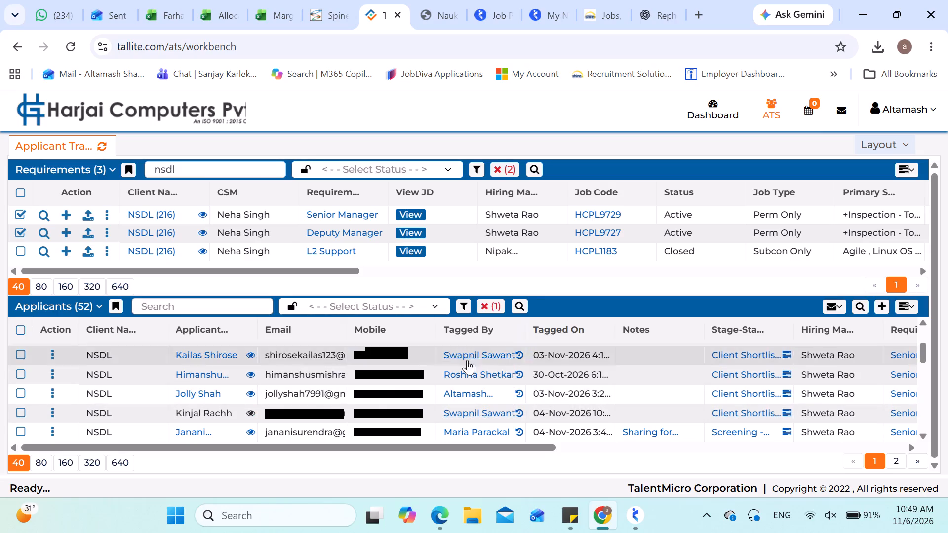
scroll(739, 381, up, 1)
scroll(625, 392, down, 2)
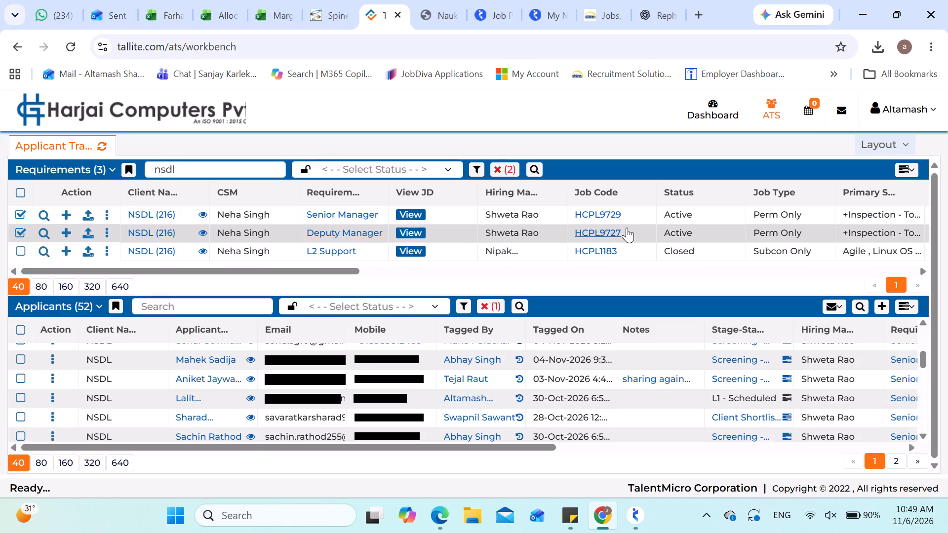
scroll(621, 237, down, 1)
scroll(584, 358, up, 5)
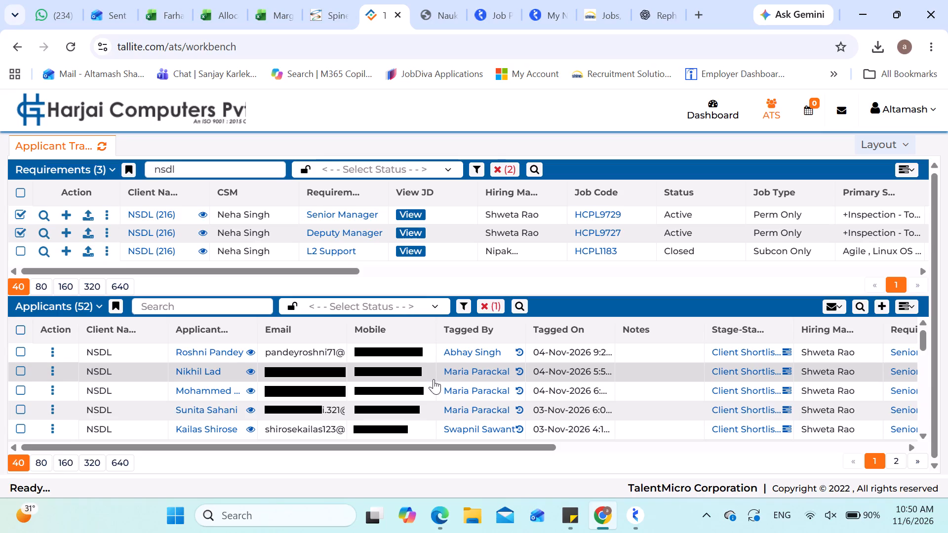
scroll(434, 377, up, 1)
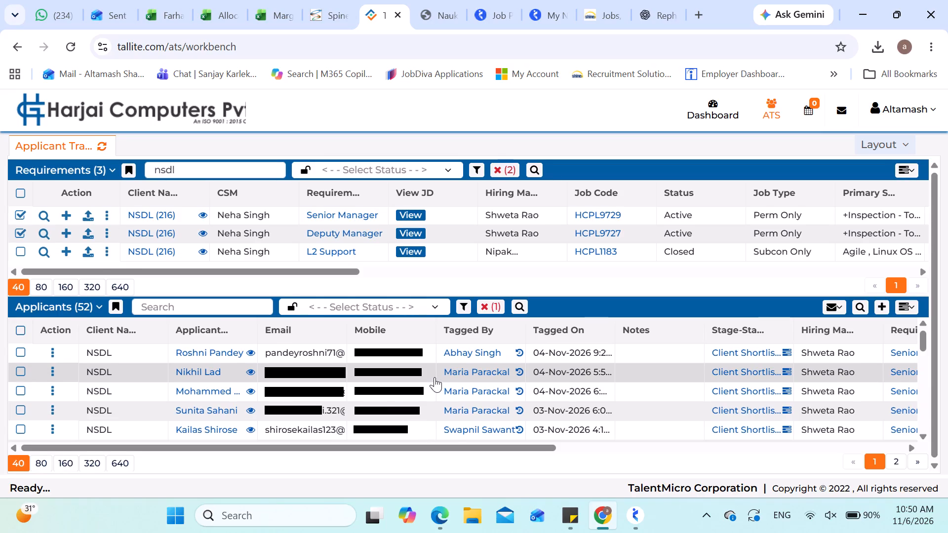
scroll(434, 377, down, 1)
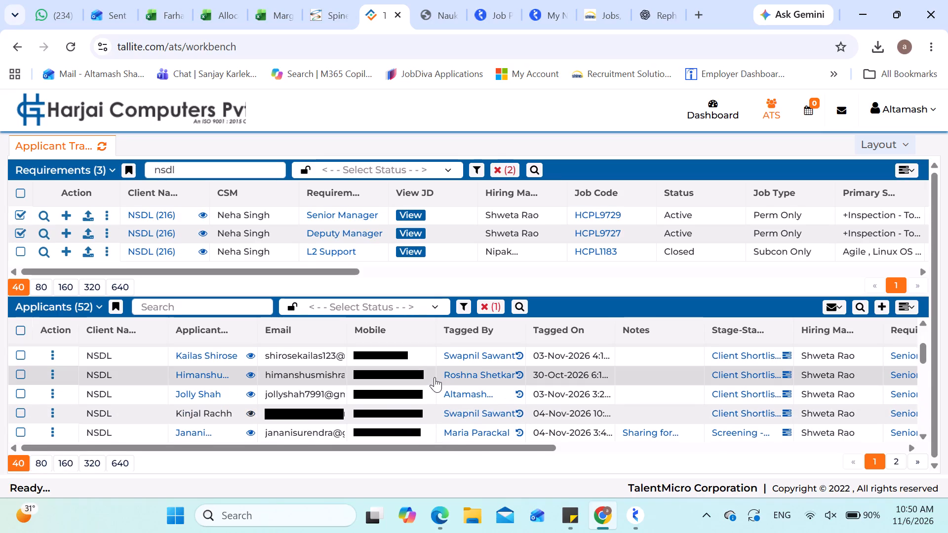
scroll(434, 377, down, 1)
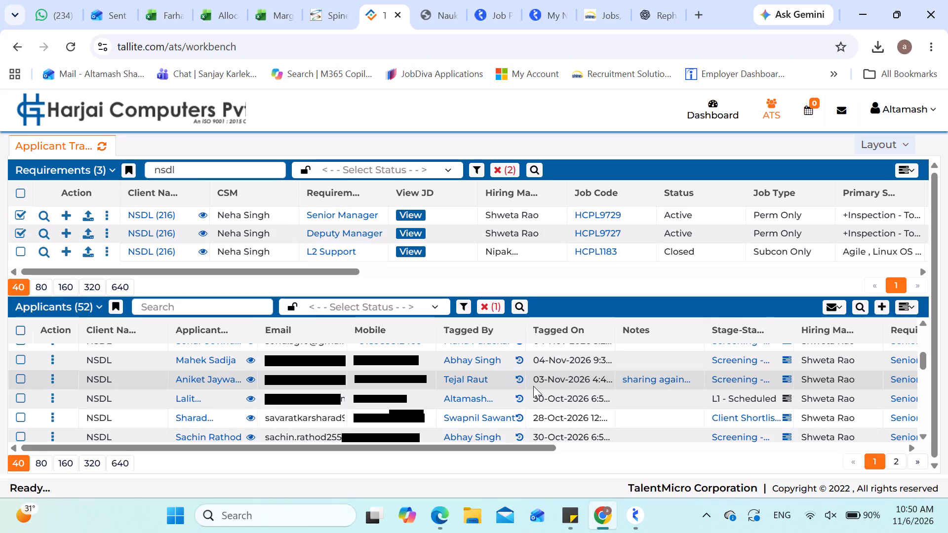
scroll(533, 386, up, 1)
scroll(533, 386, down, 1)
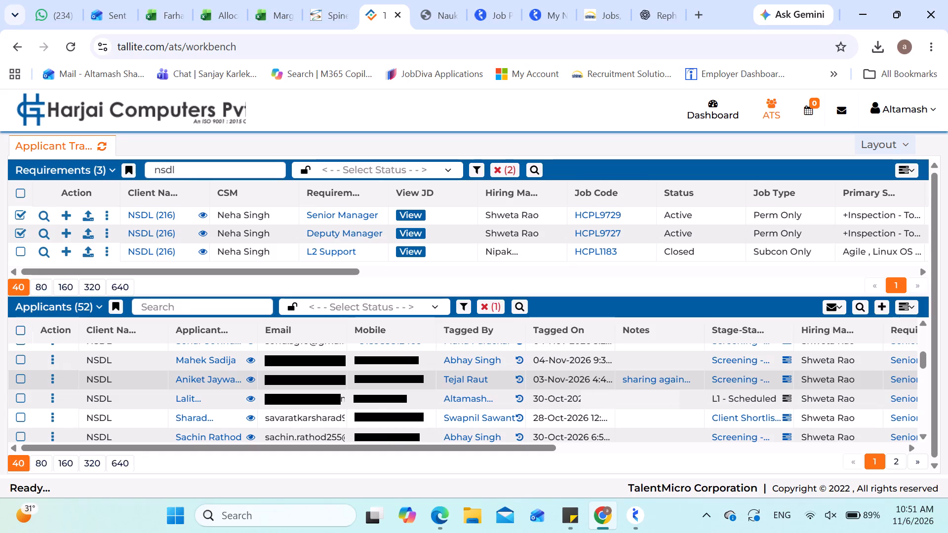
scroll(574, 379, up, 1)
scroll(574, 379, down, 1)
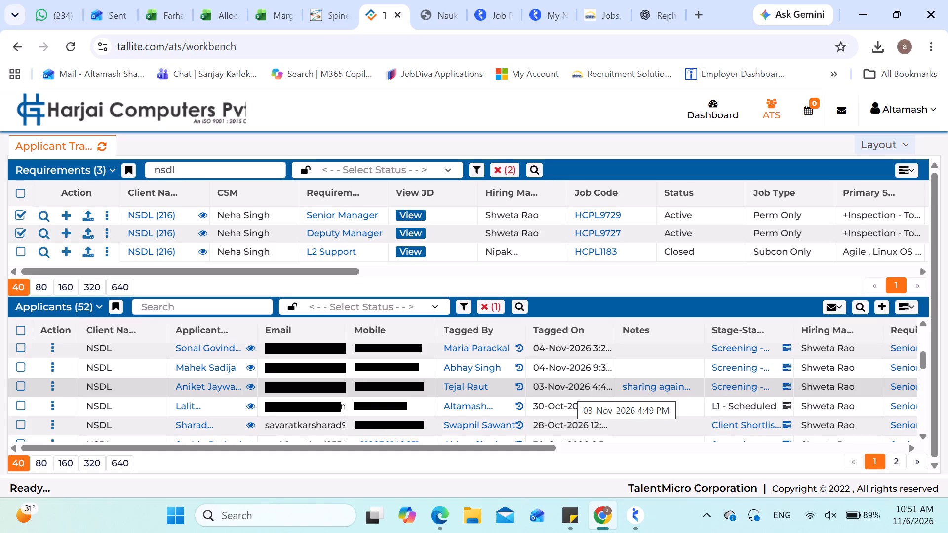
scroll(570, 390, up, 2)
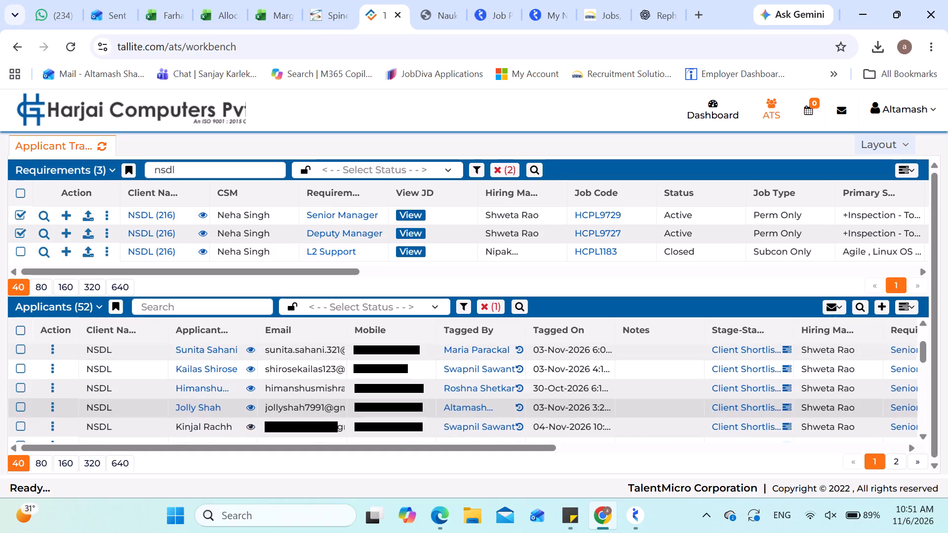
Widen the Email column of the NSDL applicants list and copy the email address in Lalit's row.
scroll(570, 390, up, 4)
scroll(570, 390, down, 2)
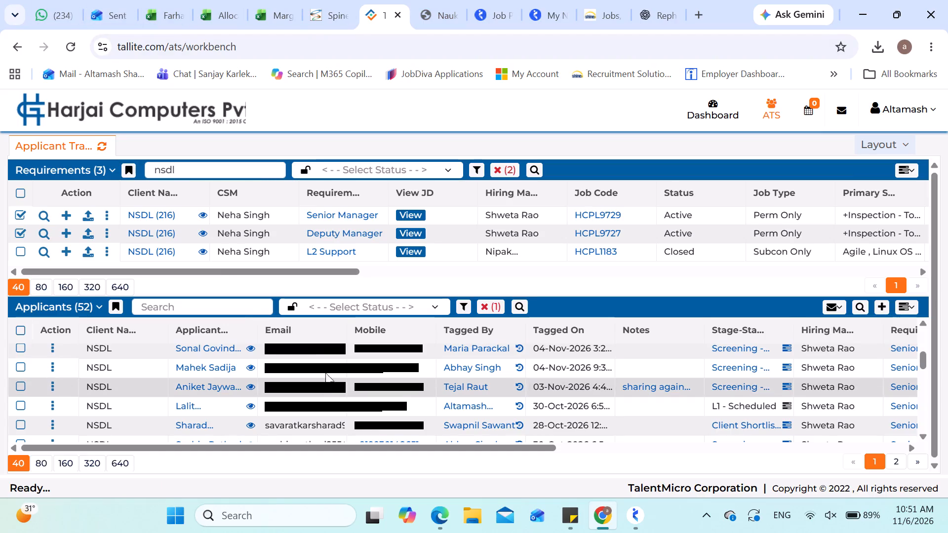
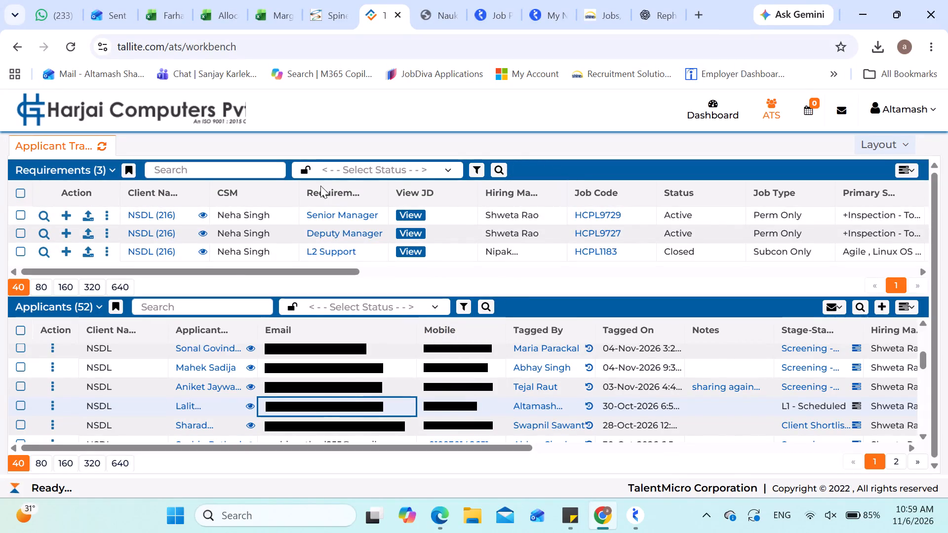
Search the requirements list for the client "jetsy".
click(217, 170)
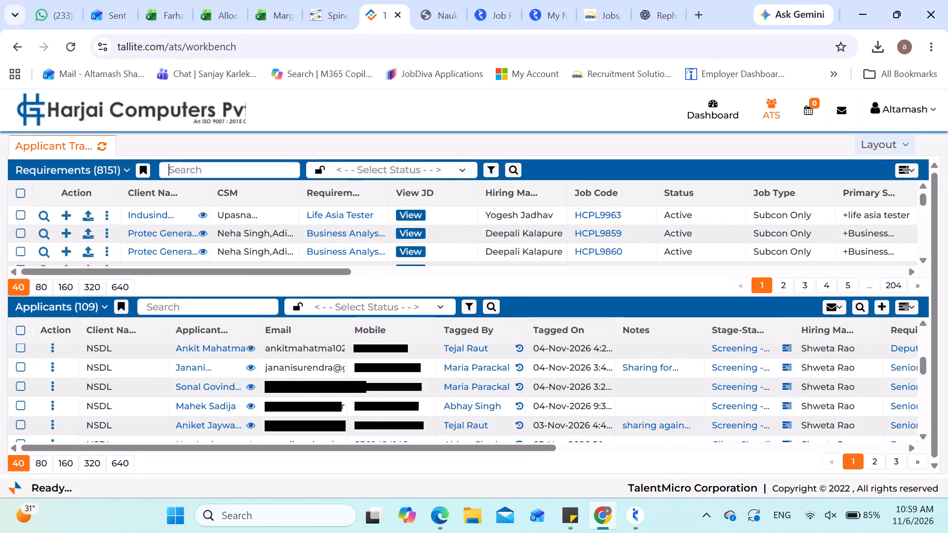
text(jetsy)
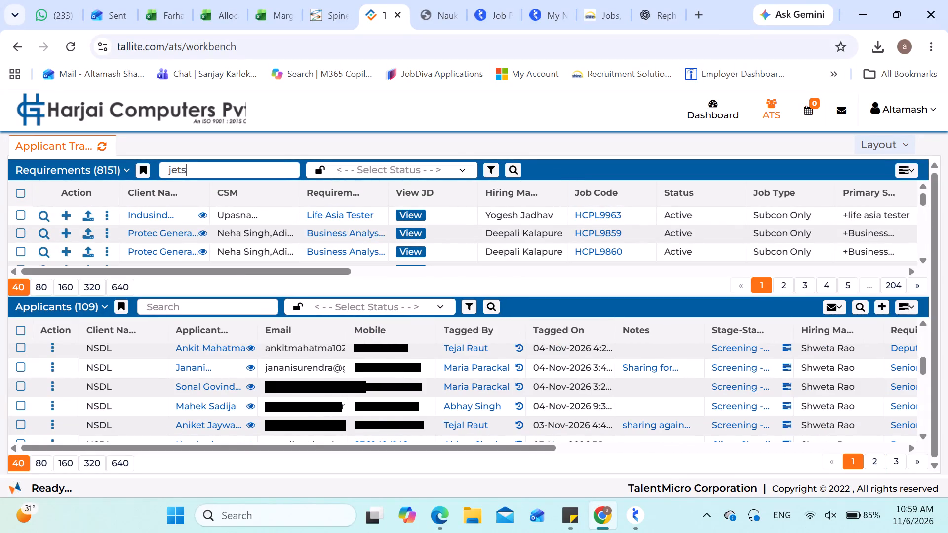
click(509, 168)
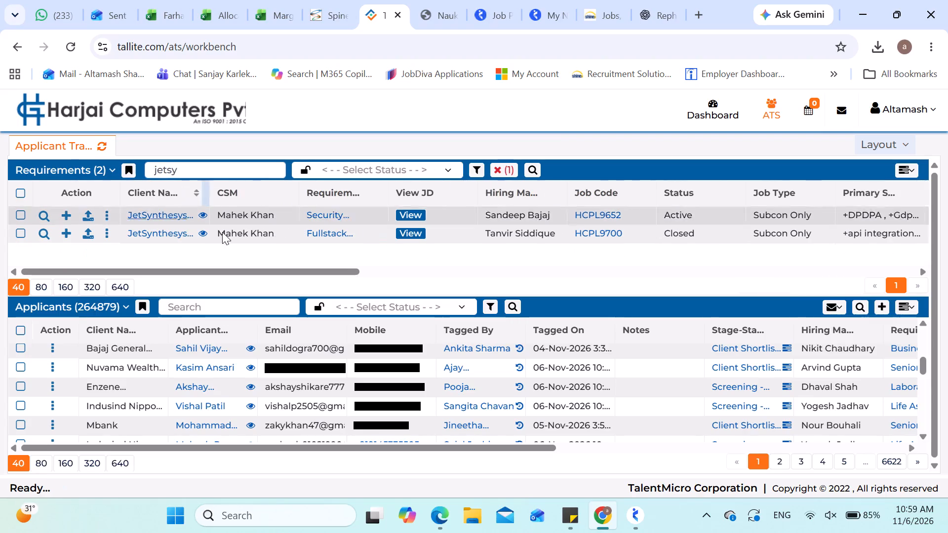
Select the active JetSynthesys Security requirement, HCPL9652, to list its applicants, and look through their tagging and stage details.
click(21, 214)
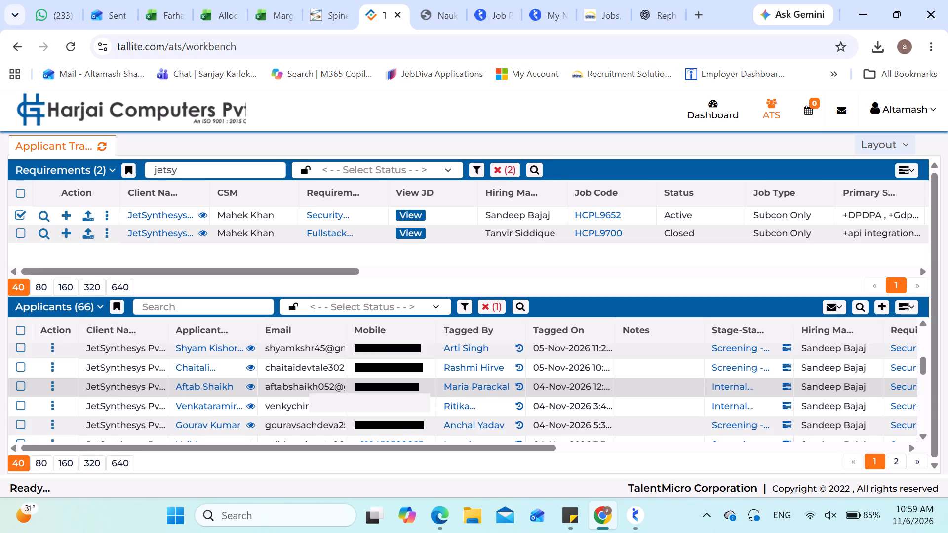
scroll(281, 397, down, 1)
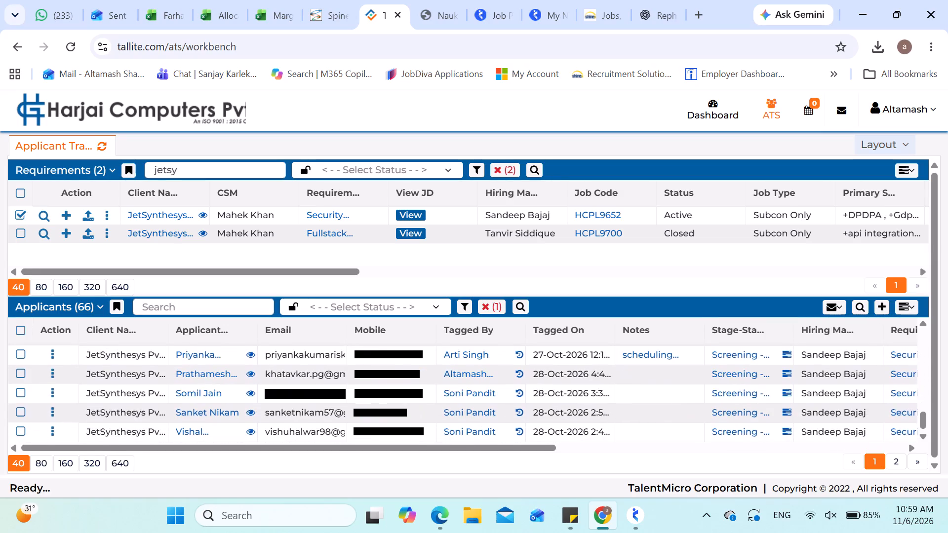
scroll(281, 397, down, 1)
scroll(211, 242, down, 3)
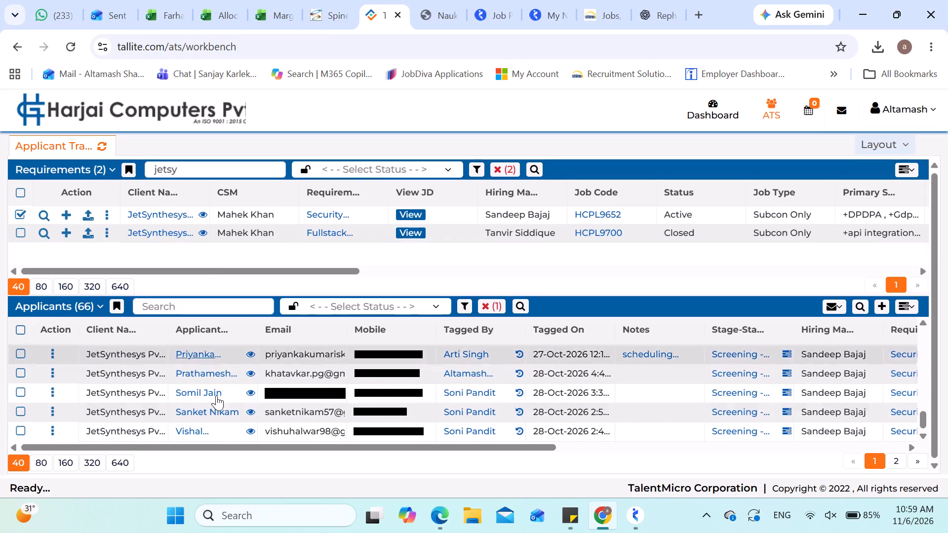
scroll(249, 390, up, 12)
scroll(514, 415, up, 2)
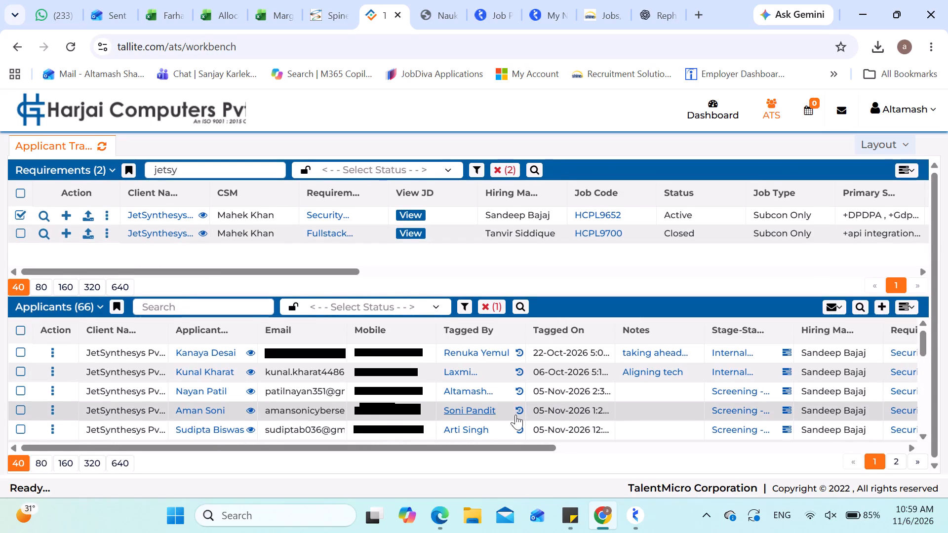
Set the applicants list to show 640 records per page.
click(114, 461)
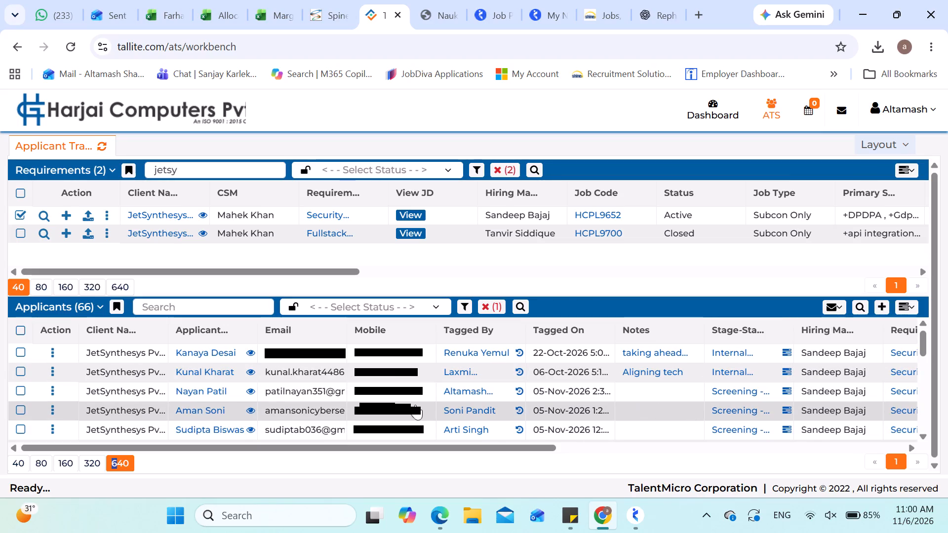
scroll(432, 395, up, 1)
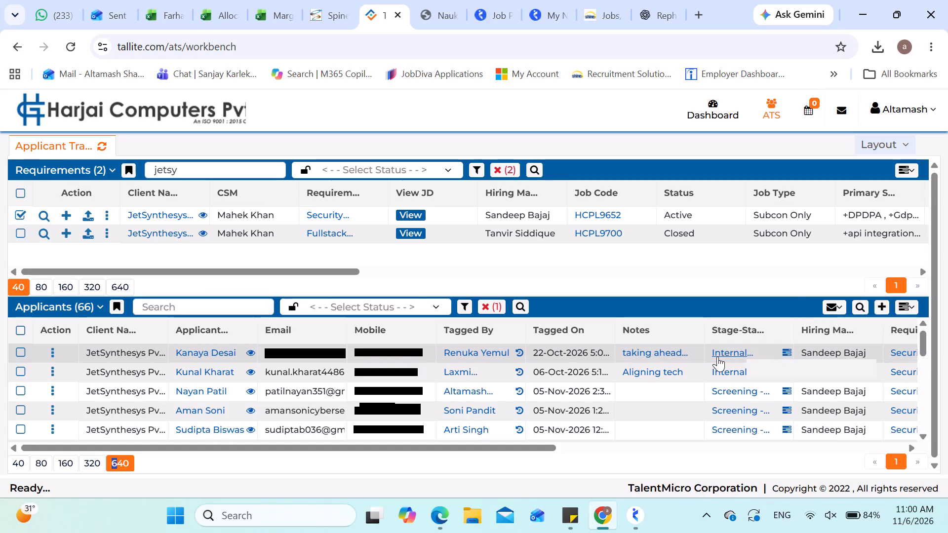
Open the notes on Kanaya's row in the applicants list, read through the messages, and close them.
click(637, 353)
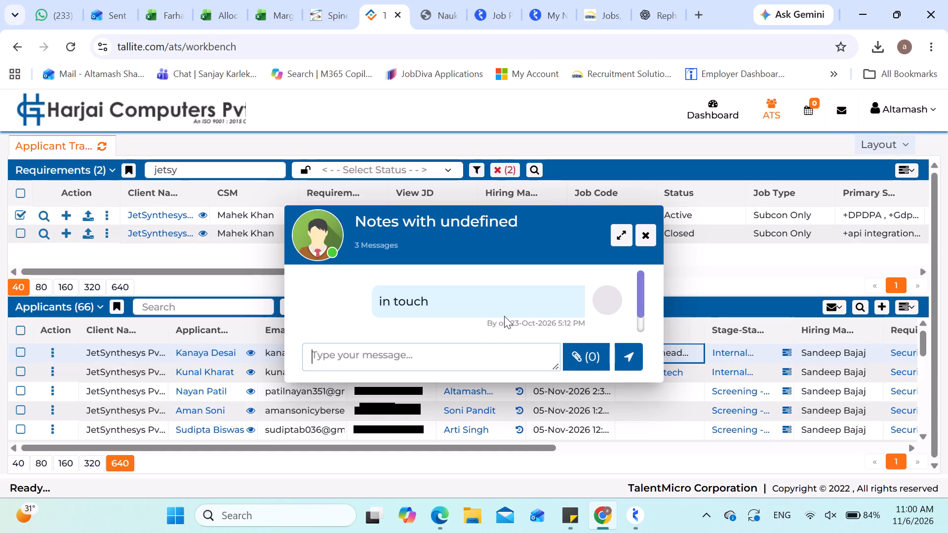
scroll(504, 316, up, 1)
scroll(514, 310, down, 2)
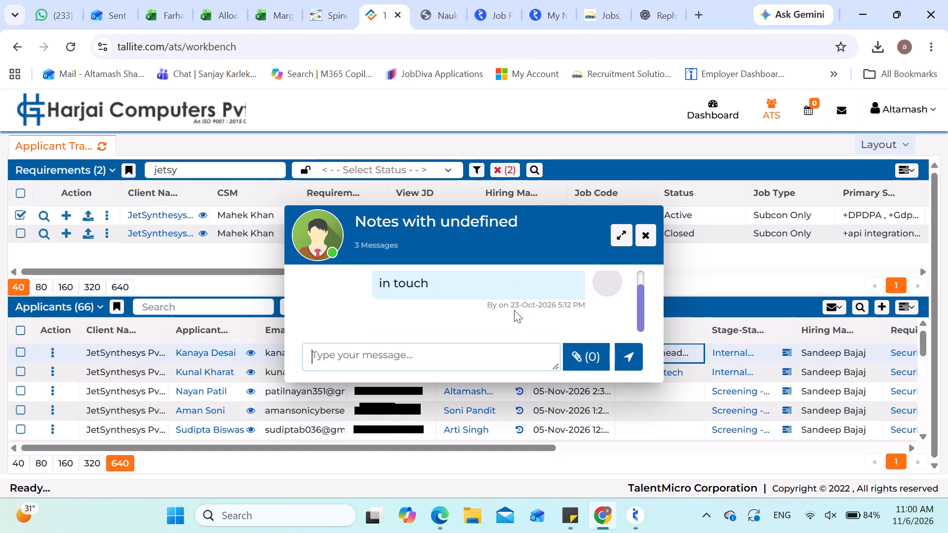
scroll(514, 310, up, 2)
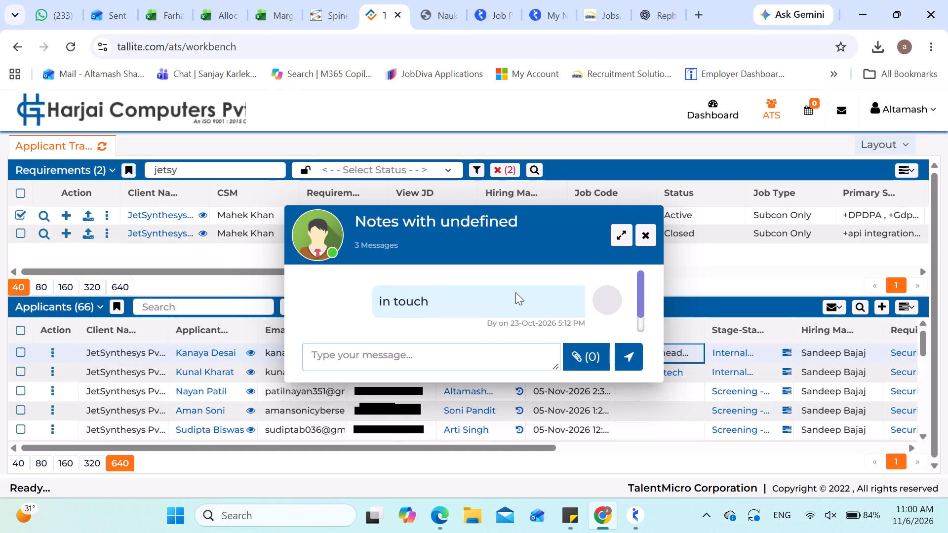
scroll(516, 302, down, 2)
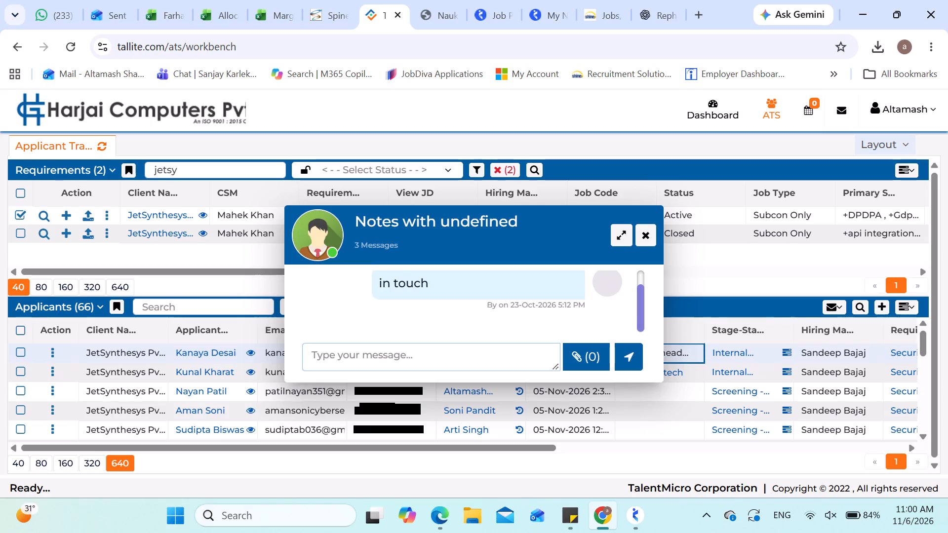
scroll(515, 303, up, 4)
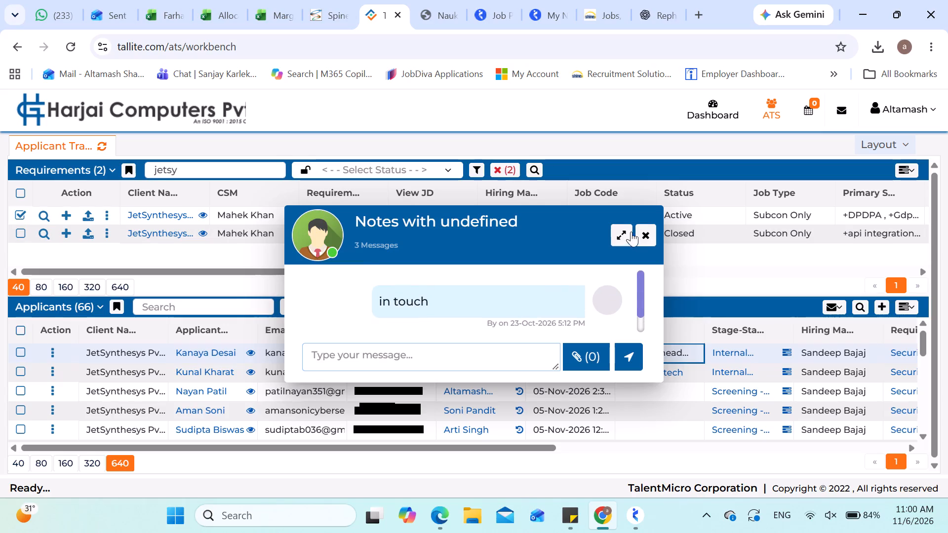
click(649, 230)
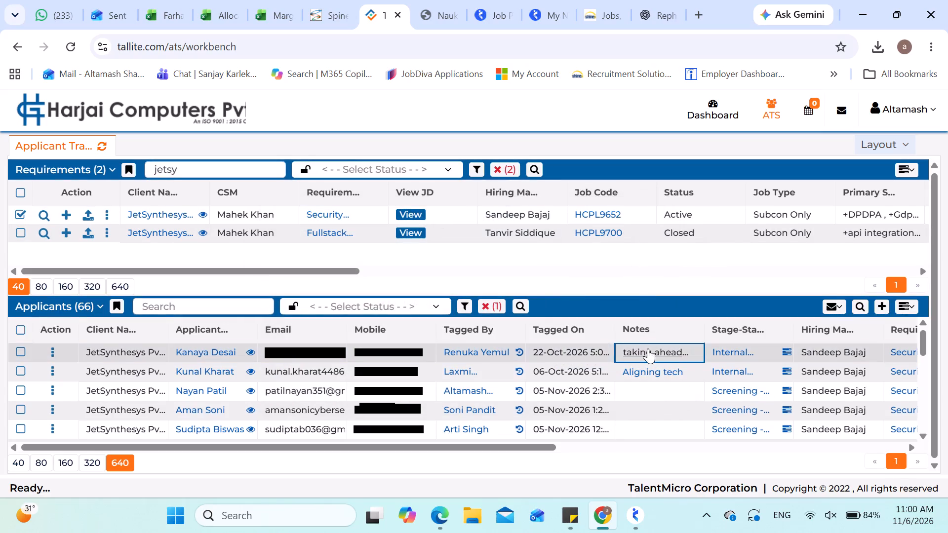
Reopen the notes on Kanaya's row, read every message with its author and date, and close them.
click(648, 348)
scroll(492, 298, down, 1)
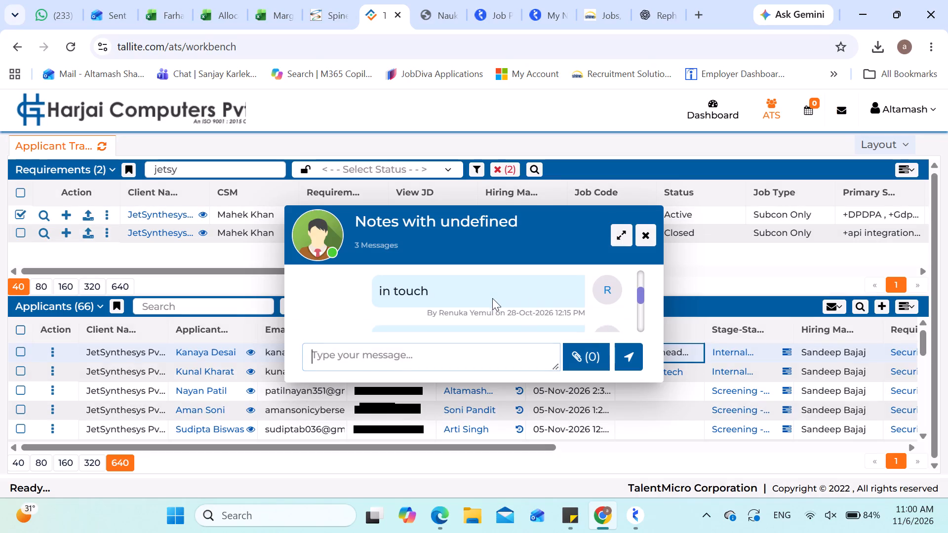
scroll(490, 303, down, 1)
scroll(490, 303, up, 2)
scroll(490, 303, down, 1)
scroll(490, 303, up, 1)
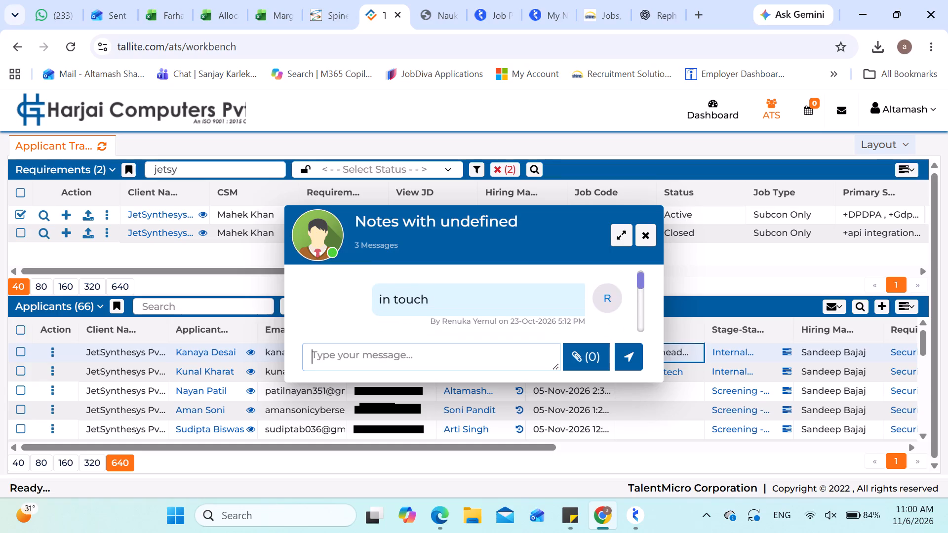
scroll(490, 303, up, 1)
scroll(490, 303, down, 3)
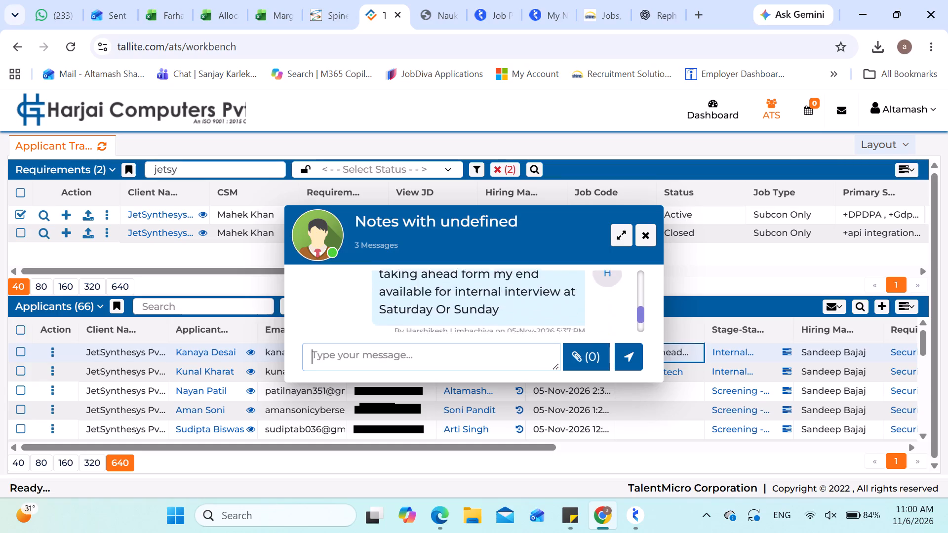
scroll(490, 303, down, 1)
scroll(490, 303, up, 1)
scroll(490, 303, down, 1)
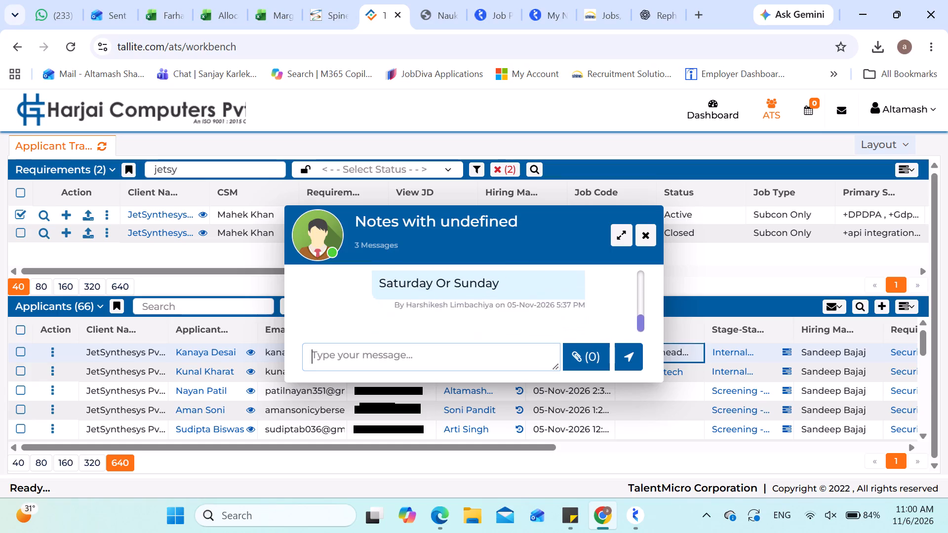
scroll(490, 303, up, 1)
scroll(490, 303, down, 1)
scroll(490, 303, up, 1)
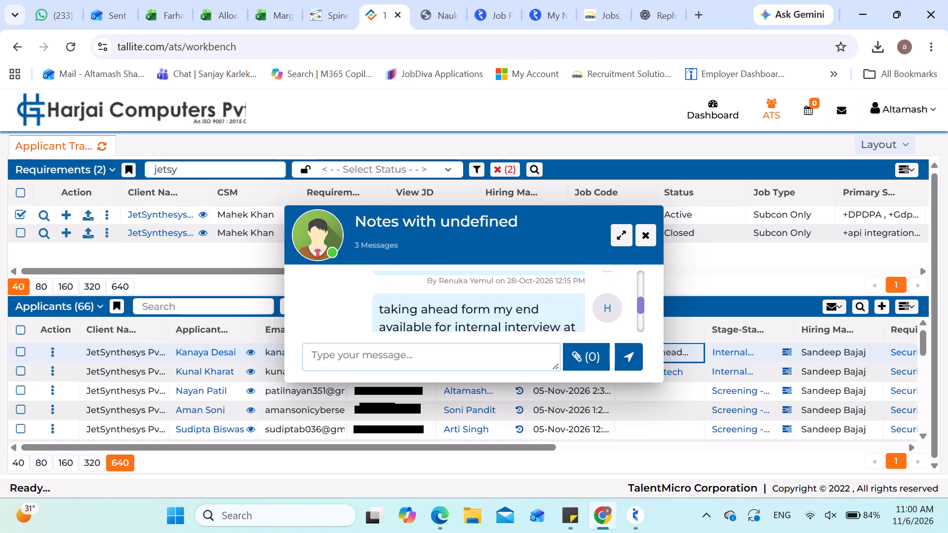
scroll(490, 303, down, 1)
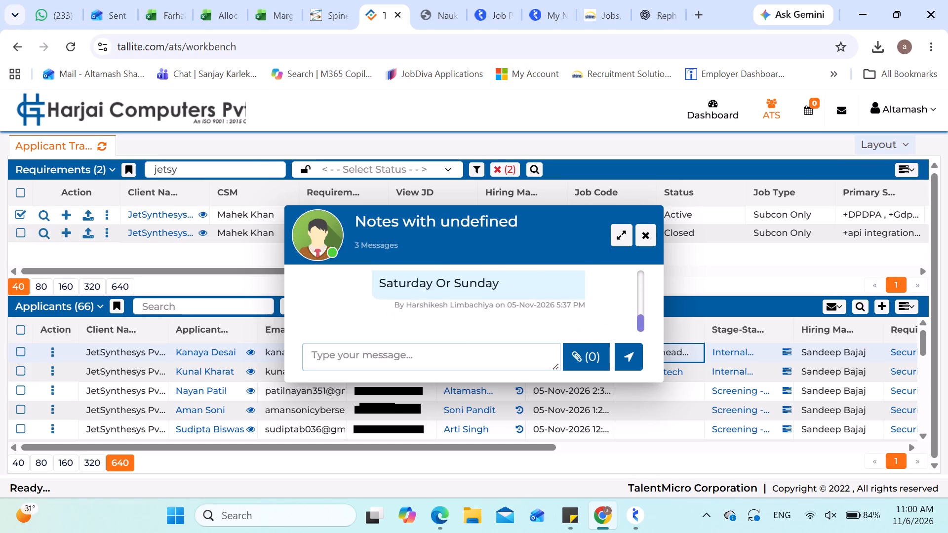
scroll(490, 303, up, 1)
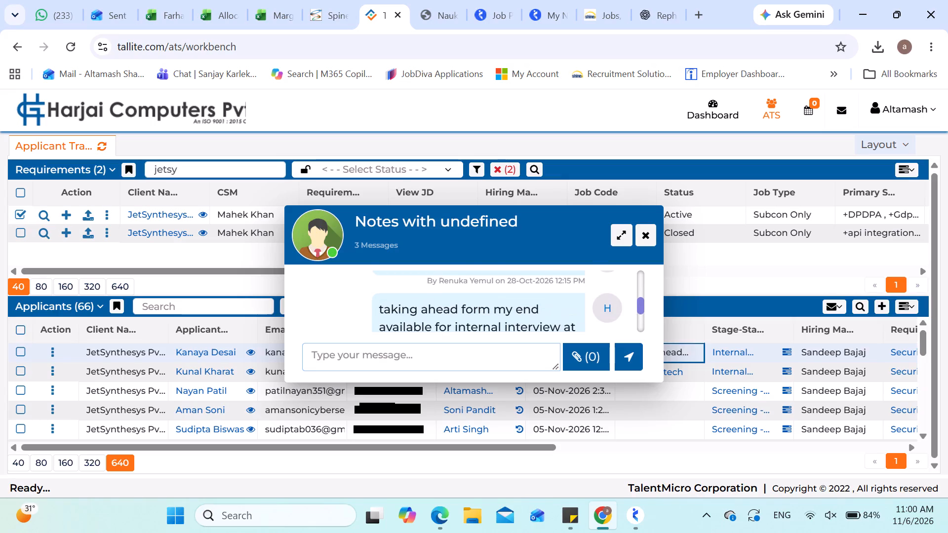
scroll(490, 303, down, 1)
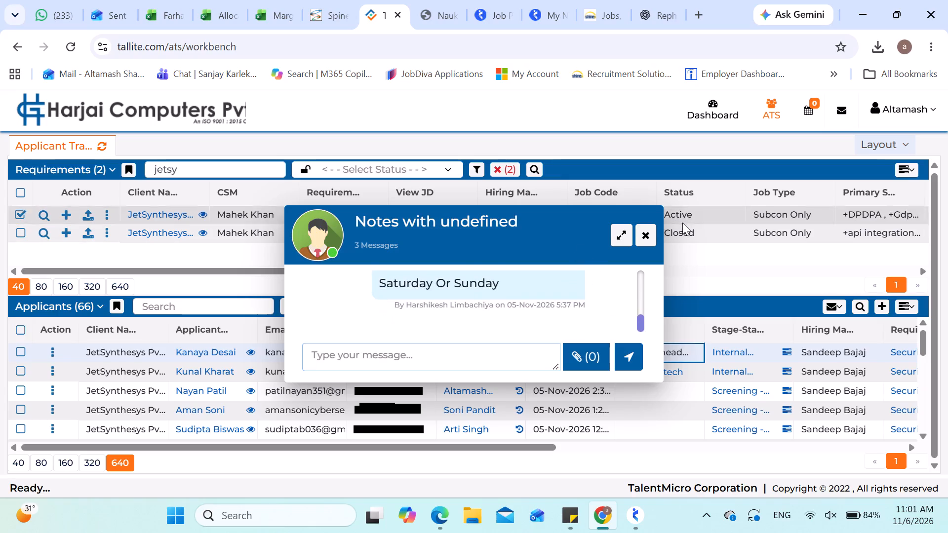
click(641, 241)
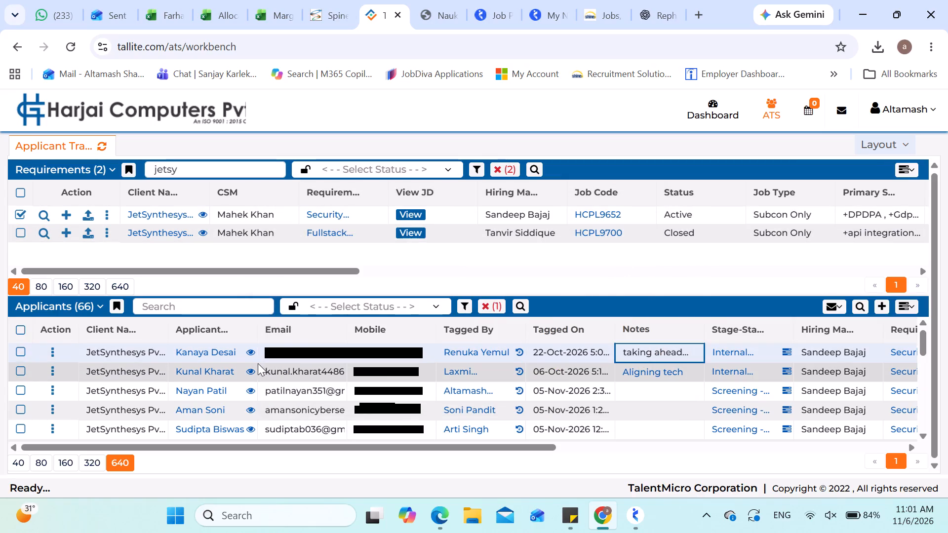
Open Kanaya's resume document and examine the summary, skills, experience, projects, education and certifications across both pages.
click(253, 351)
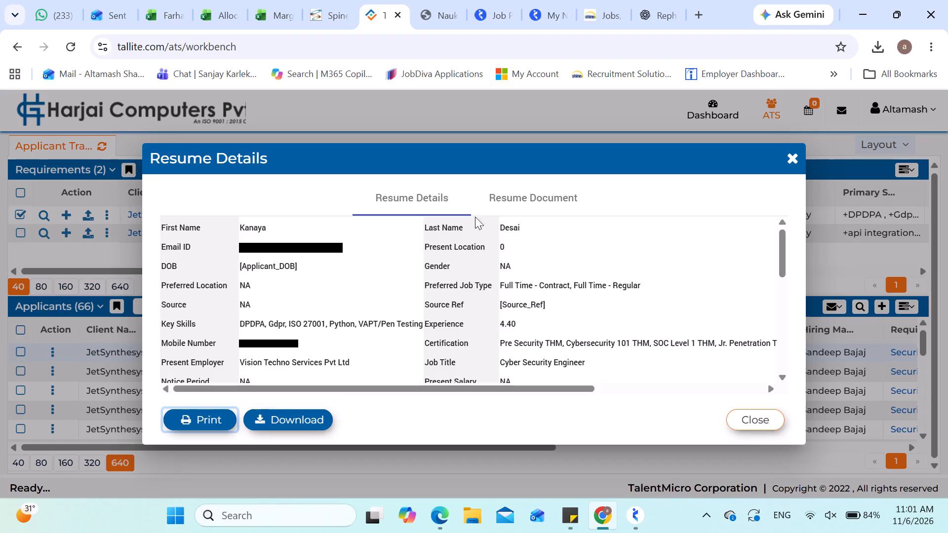
click(508, 200)
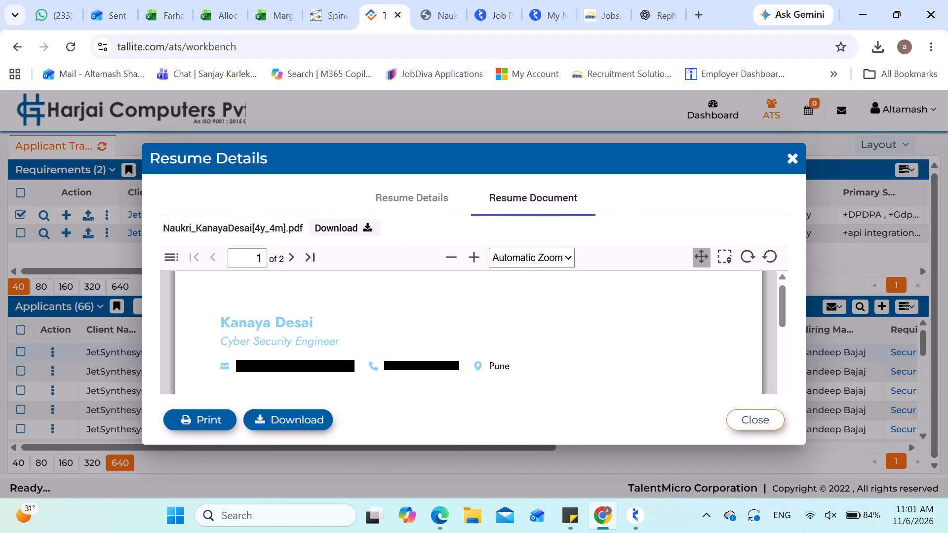
scroll(395, 314, down, 3)
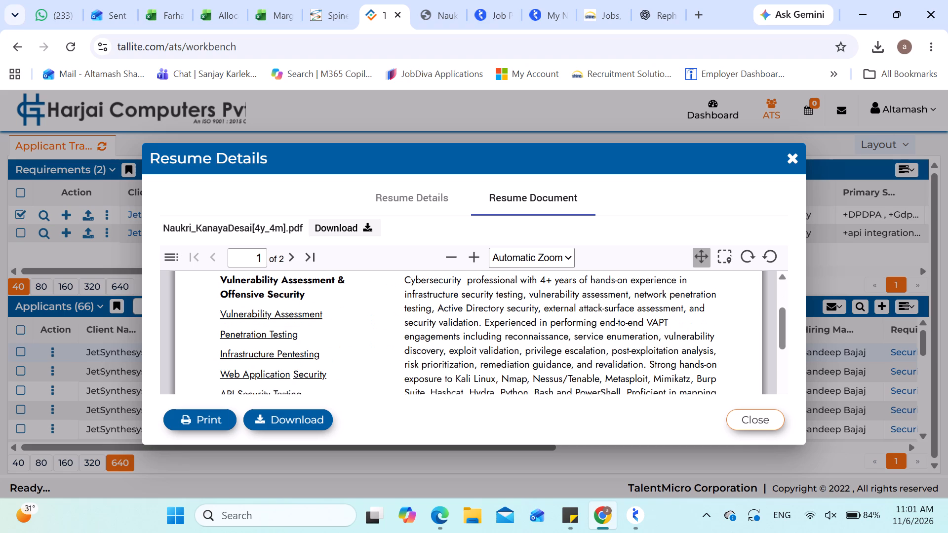
scroll(395, 314, down, 1)
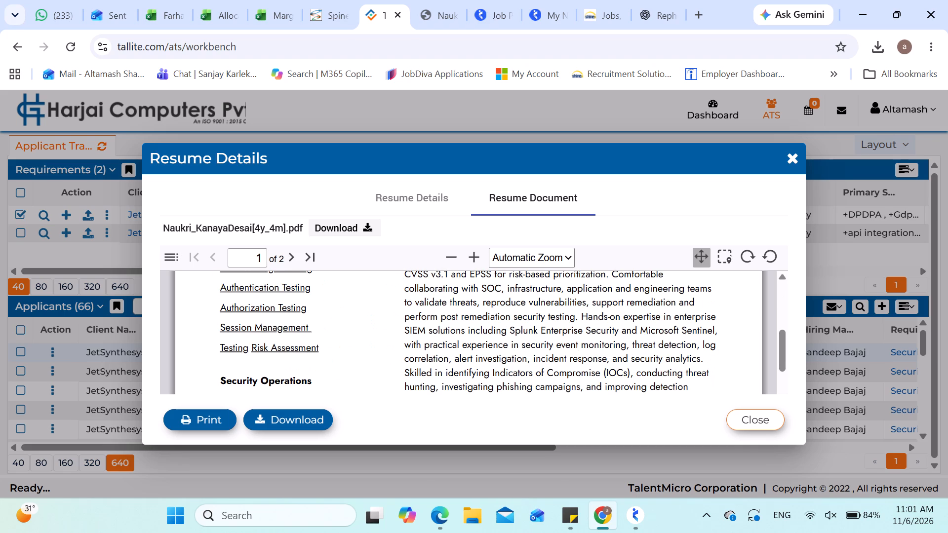
scroll(395, 314, down, 2)
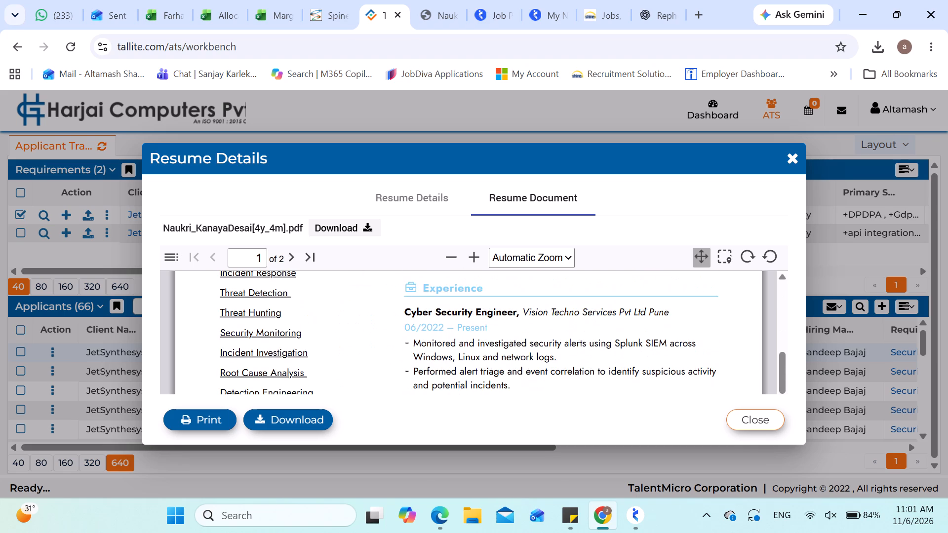
scroll(396, 316, down, 3)
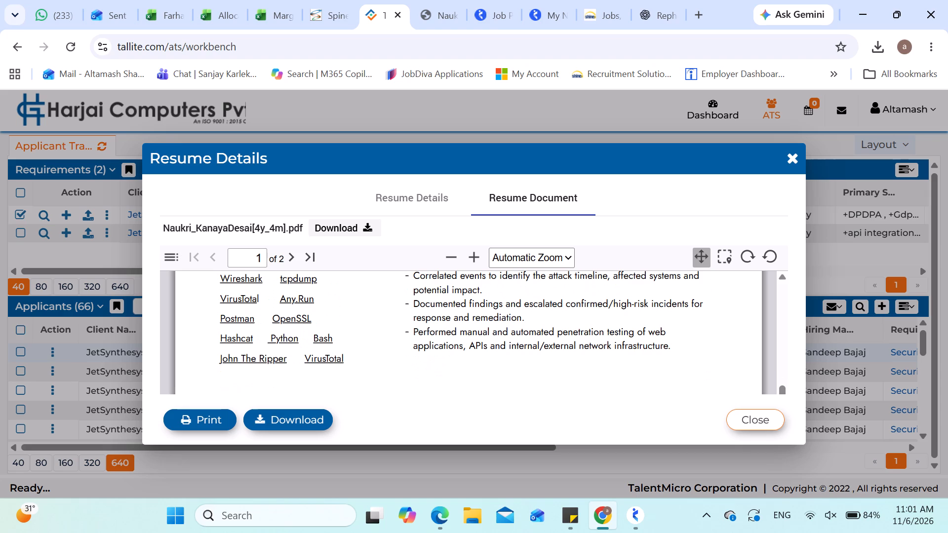
scroll(396, 316, down, 5)
scroll(397, 316, up, 1)
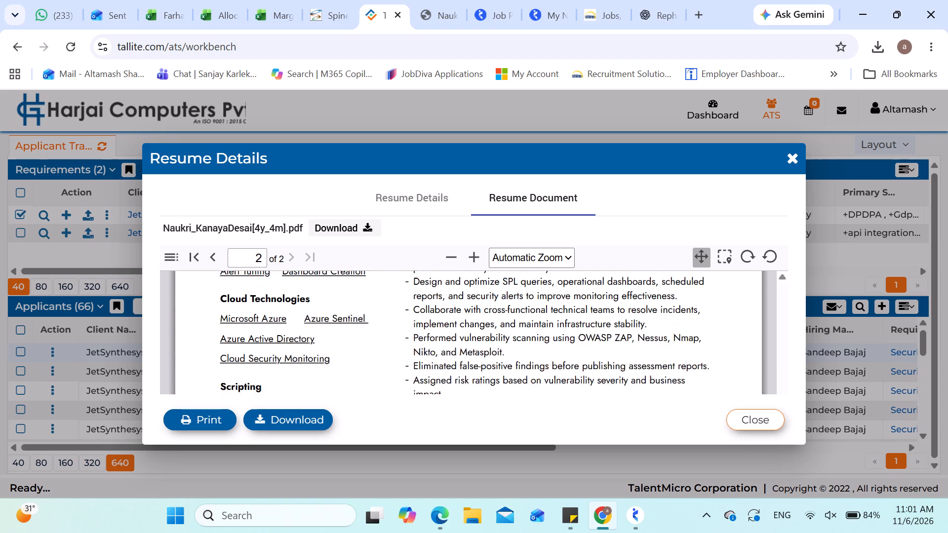
scroll(397, 316, down, 3)
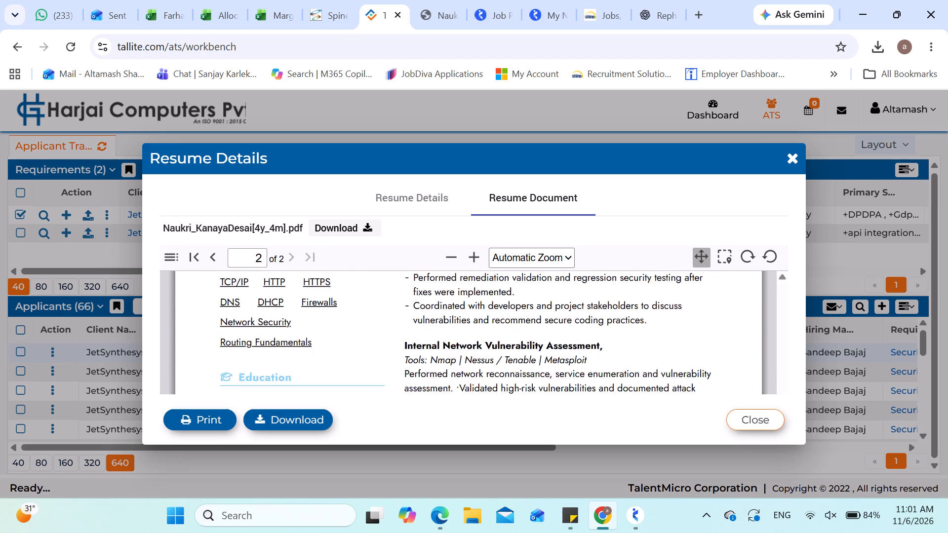
scroll(397, 316, down, 6)
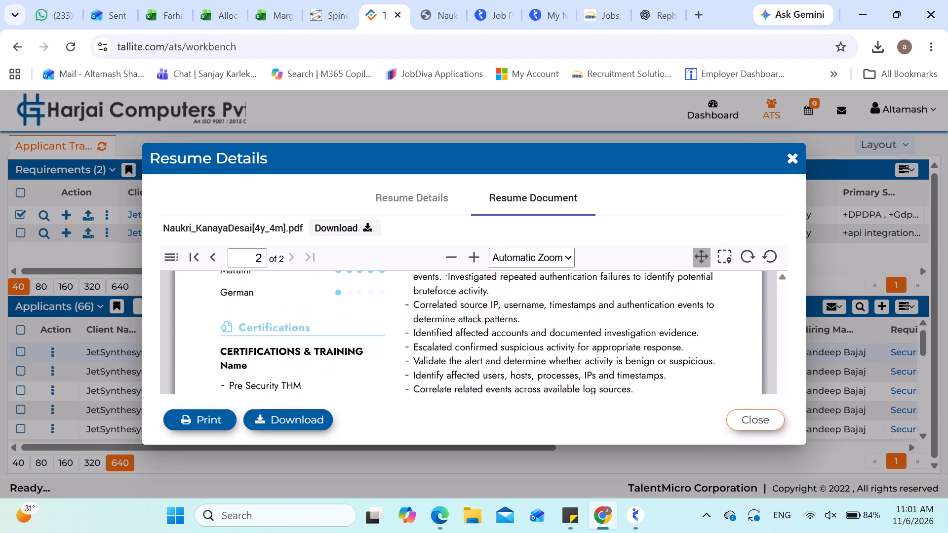
scroll(397, 316, down, 4)
scroll(402, 311, up, 3)
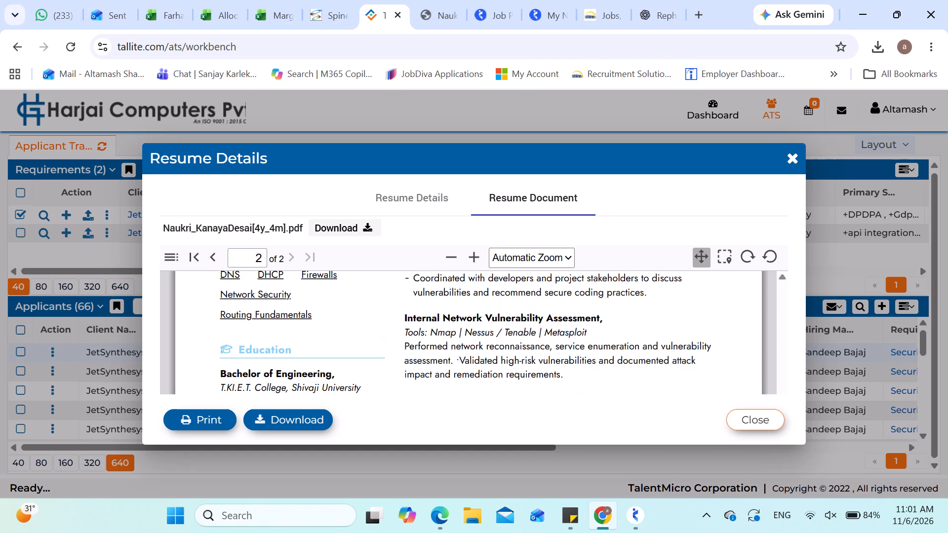
Review Kanaya's resume document again, rereading the profile summary, tech stack and current work experience on the first page.
scroll(408, 305, up, 3)
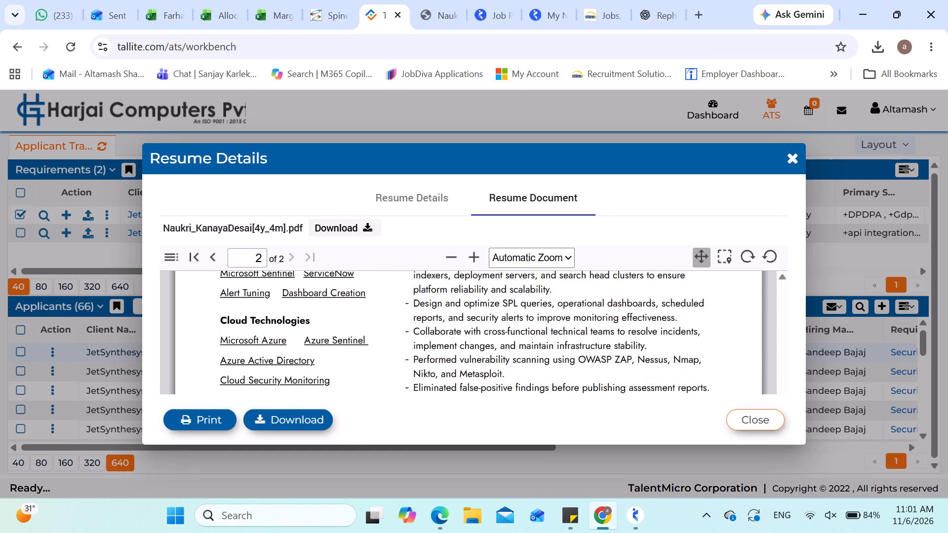
scroll(408, 306, up, 4)
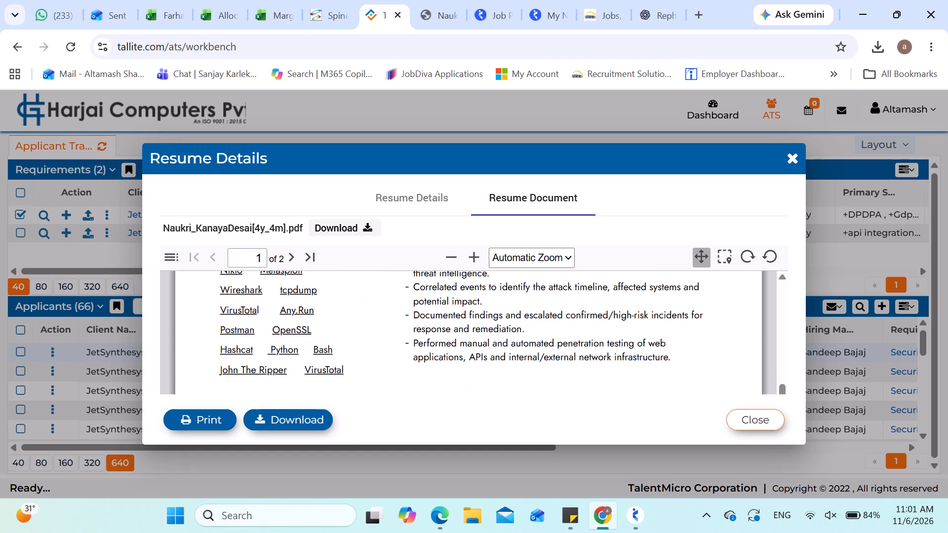
scroll(408, 306, up, 3)
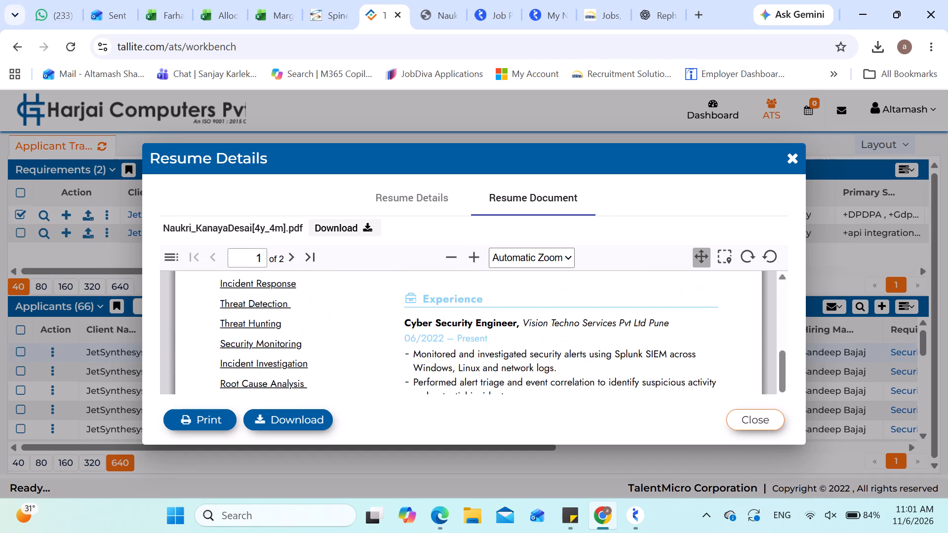
scroll(408, 306, up, 5)
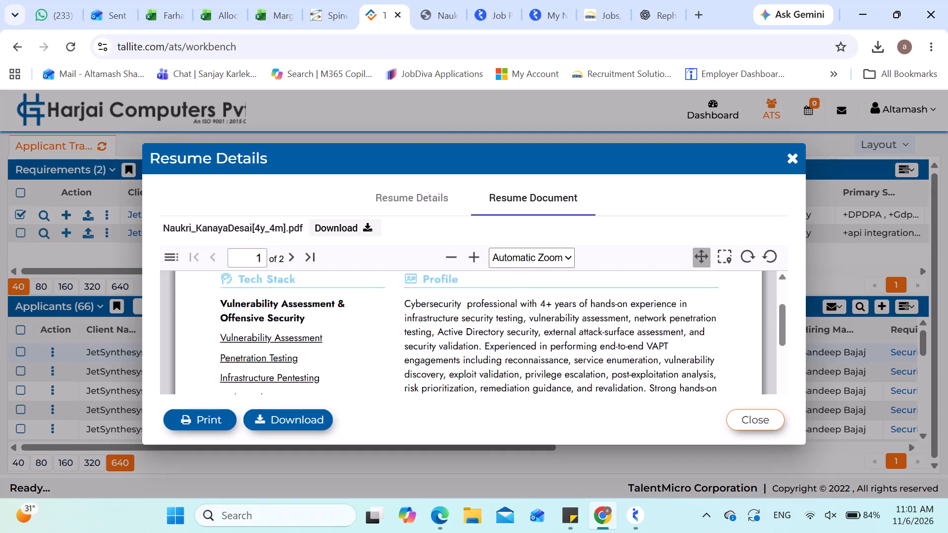
scroll(408, 306, up, 3)
scroll(408, 306, down, 2)
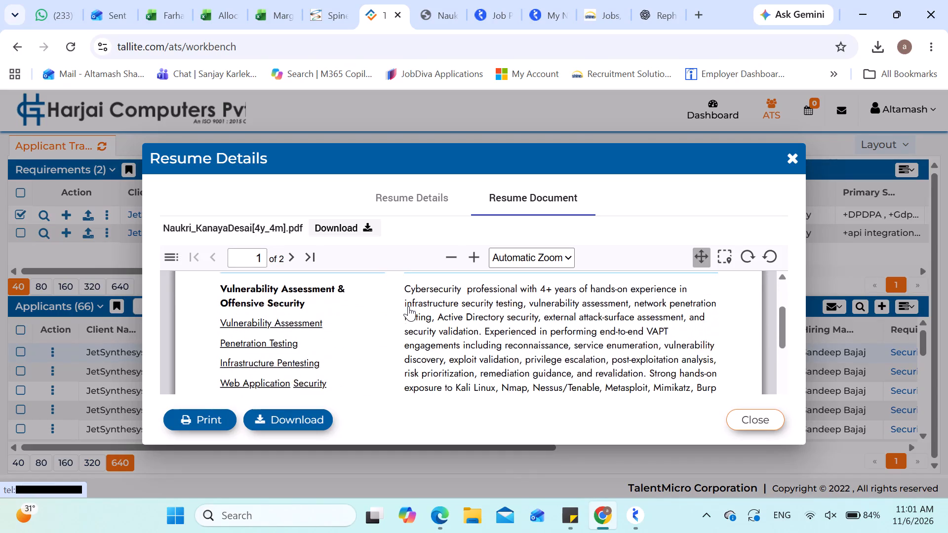
scroll(408, 306, down, 2)
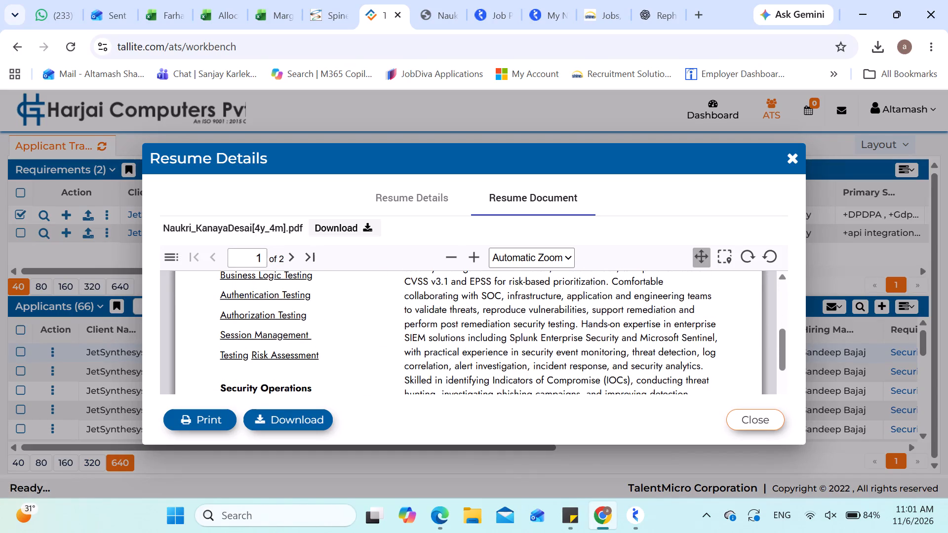
scroll(408, 306, down, 2)
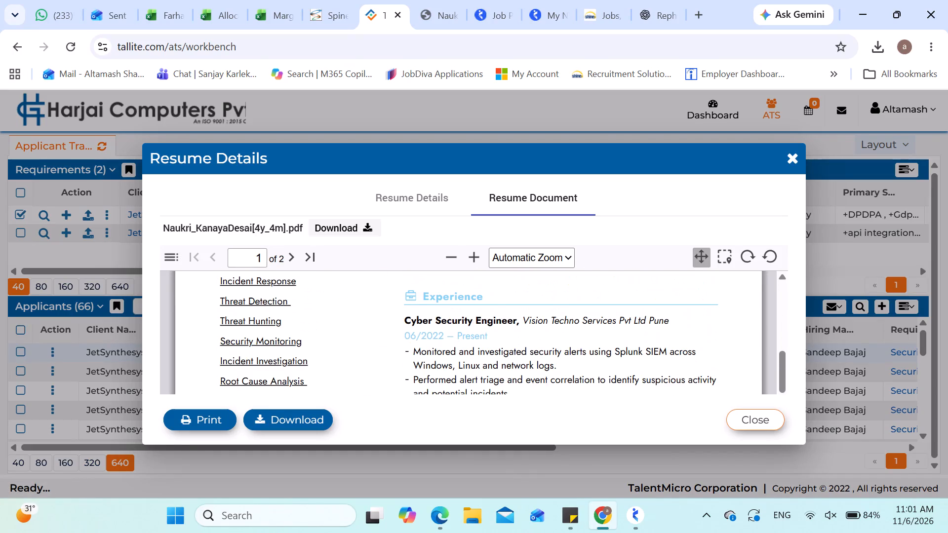